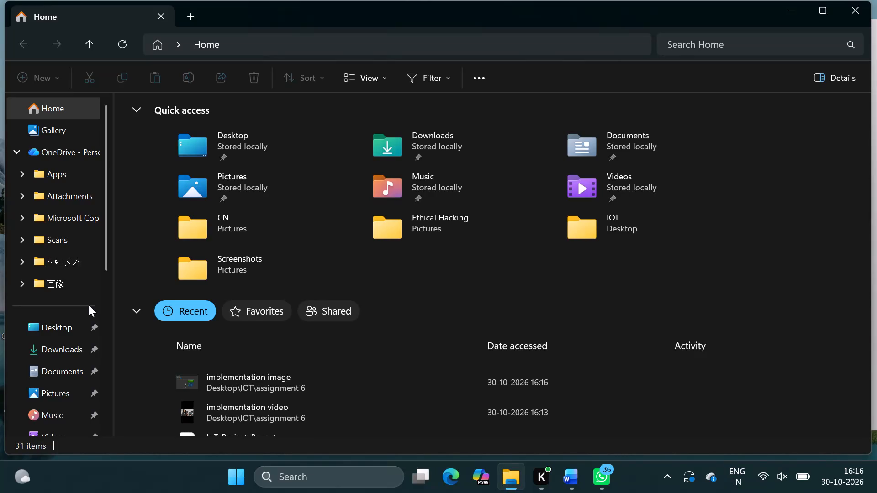
Switch to the IoT_Project_Report document in Word and delete the last digit of the Objective page number in the Table of Contents.
{"action": "left_click", "coordinate": [89, 305]}
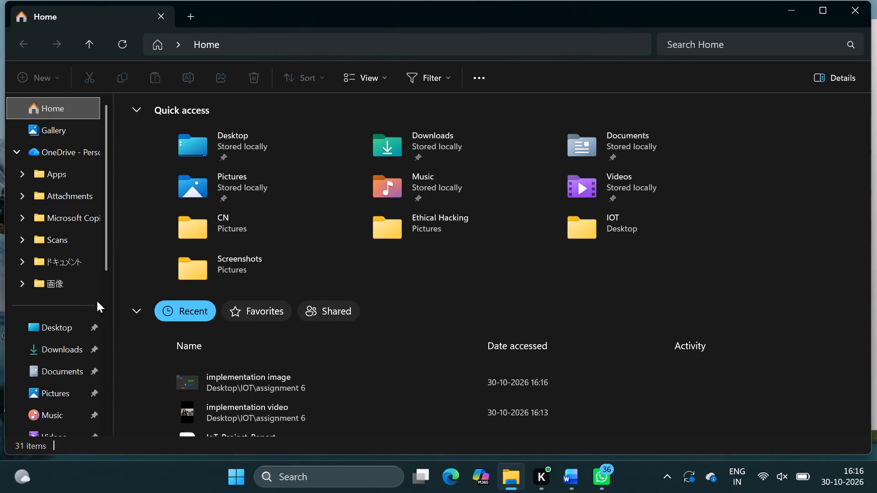
{"action": "left_click", "coordinate": [572, 473]}
{"action": "scroll", "coordinate": [497, 276], "scroll_direction": "up", "scroll_amount": 5}
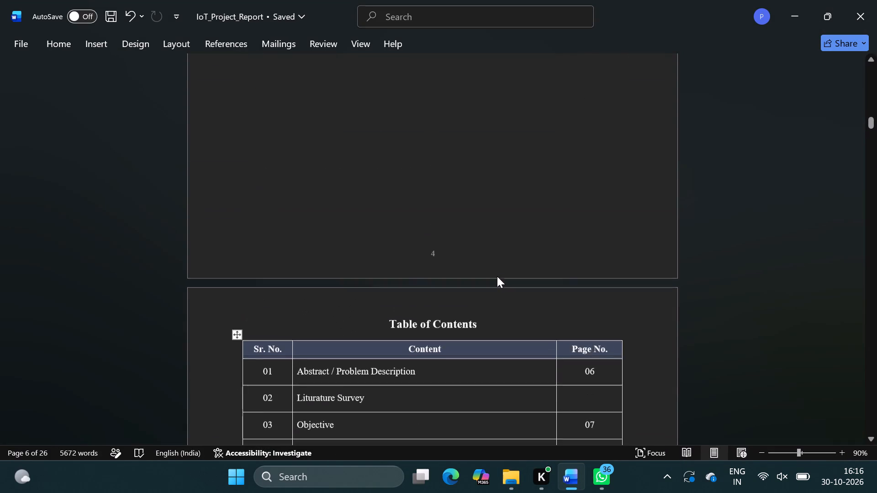
{"action": "scroll", "coordinate": [497, 276], "scroll_direction": "down", "scroll_amount": 2}
{"action": "left_click", "coordinate": [594, 186]}
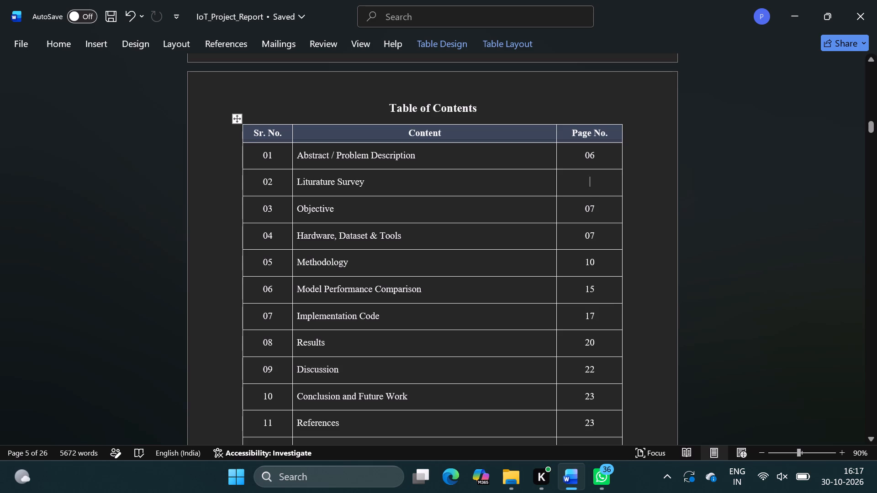
{"action": "scroll", "coordinate": [602, 191], "scroll_direction": "down", "scroll_amount": 2}
{"action": "scroll", "coordinate": [602, 191], "scroll_direction": "up", "scroll_amount": 1}
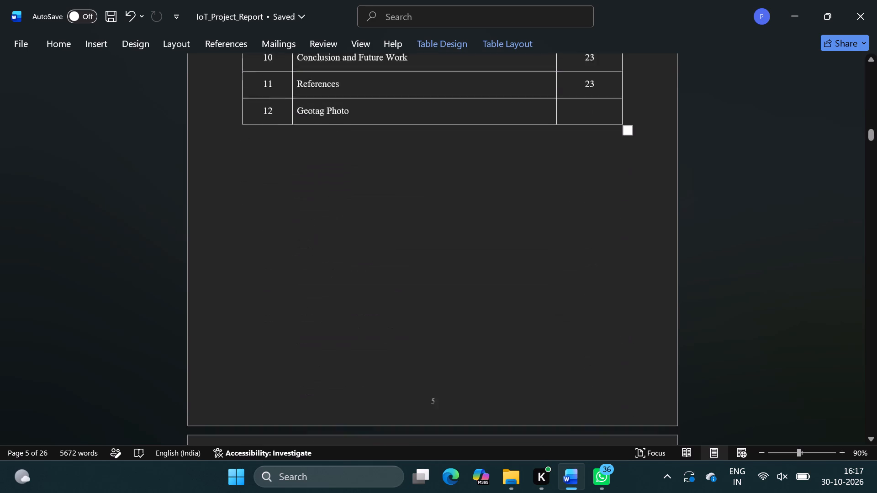
{"action": "scroll", "coordinate": [602, 191], "scroll_direction": "up", "scroll_amount": 2}
{"action": "right_click", "coordinate": [602, 191]}
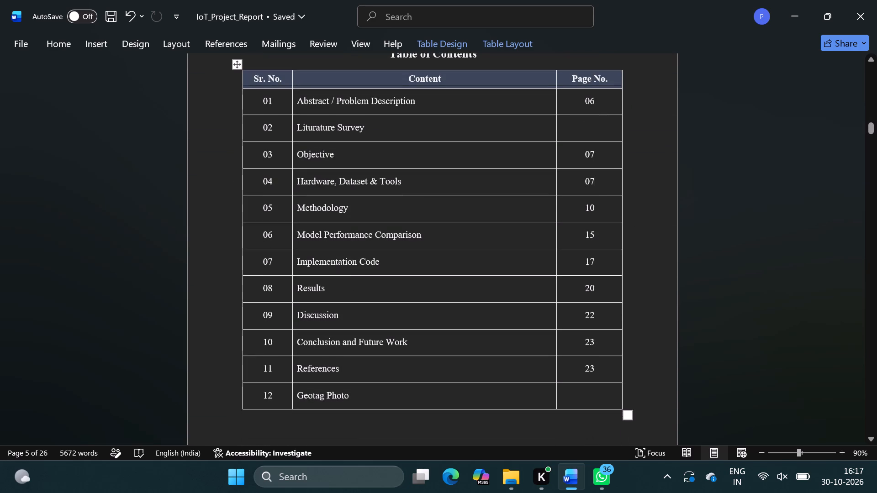
{"action": "left_click", "coordinate": [582, 127]}
{"action": "left_click", "coordinate": [599, 148]}
{"action": "key", "text": "BackSpace"}
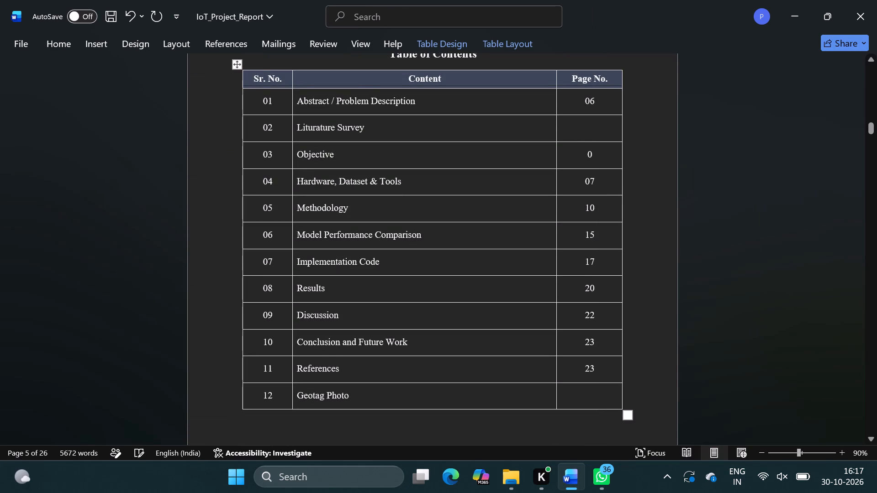
Look through the report's pages around the Table of Contents to check where the first sections start.
{"action": "scroll", "coordinate": [628, 264], "scroll_direction": "down", "scroll_amount": 4}
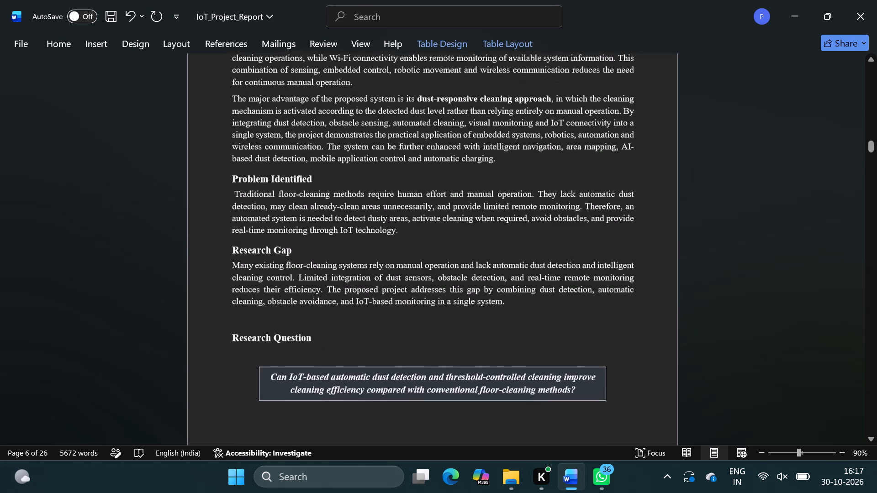
{"action": "scroll", "coordinate": [628, 264], "scroll_direction": "down", "scroll_amount": 4}
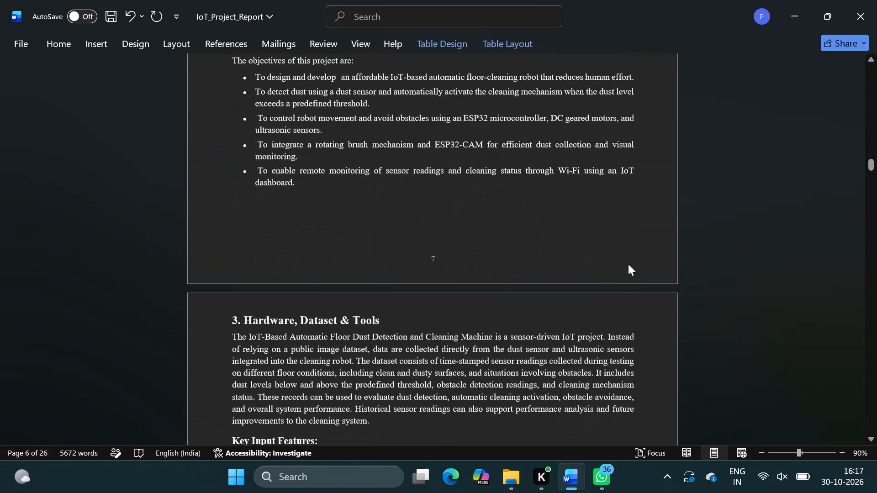
{"action": "scroll", "coordinate": [628, 264], "scroll_direction": "up", "scroll_amount": 6}
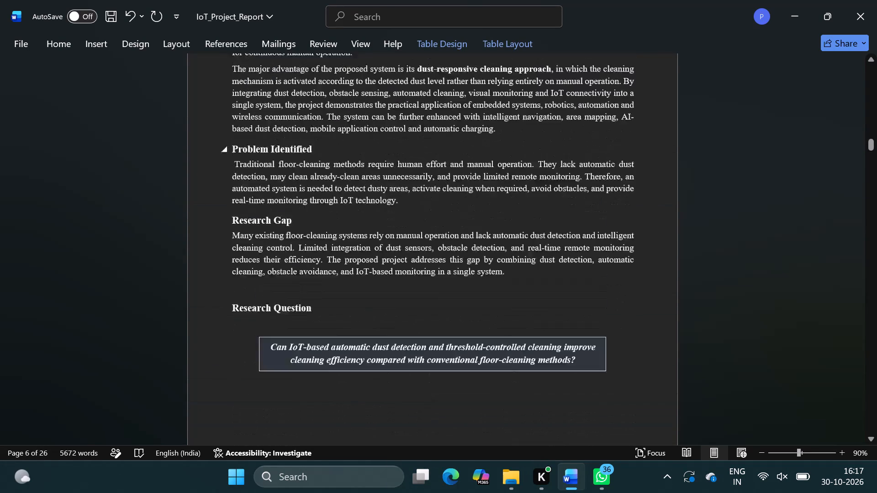
{"action": "scroll", "coordinate": [628, 264], "scroll_direction": "up", "scroll_amount": 7}
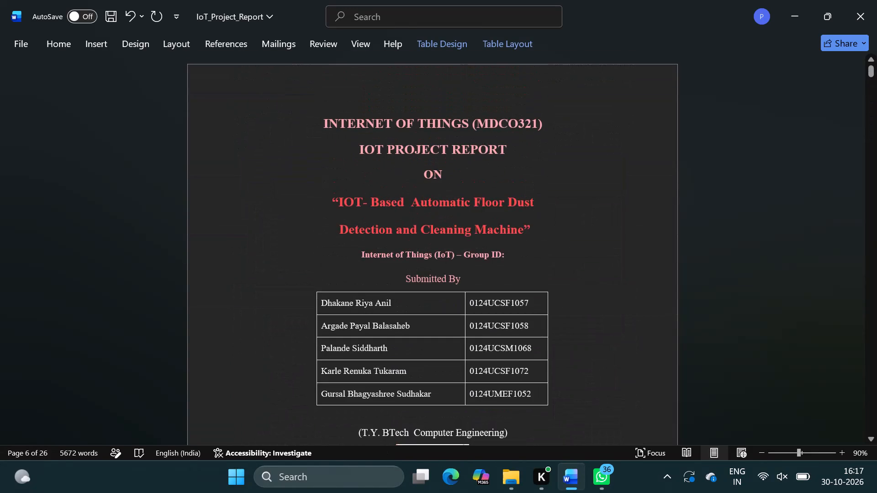
Search the report for "litu" to locate the section, and enter 07 as the Liturature Survey page number in the Table of Contents.
{"action": "key", "text": "ctrl+f"}
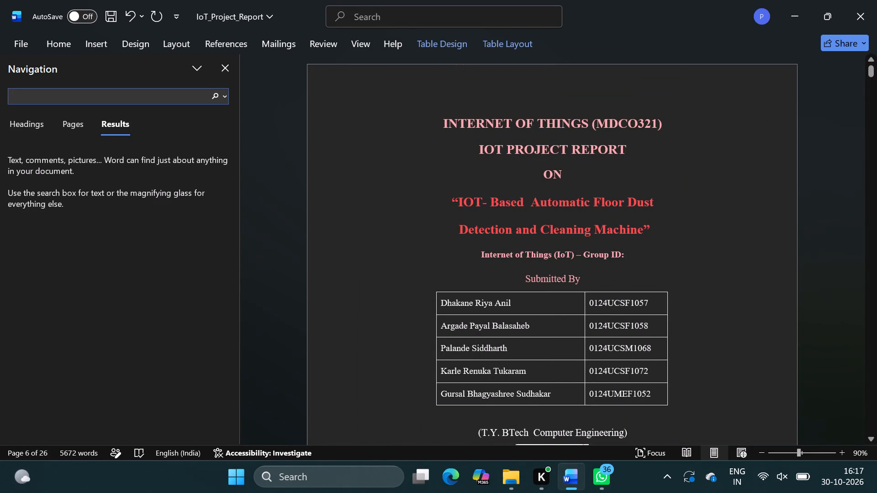
{"action": "key", "text": "l"}
{"action": "type", "text": "itu"}
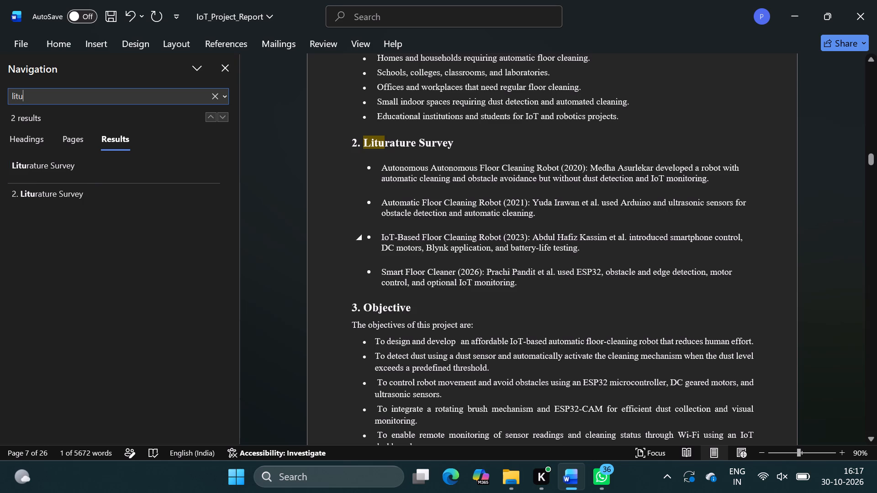
{"action": "scroll", "coordinate": [595, 256], "scroll_direction": "down", "scroll_amount": 2}
{"action": "scroll", "coordinate": [595, 256], "scroll_direction": "up", "scroll_amount": 16}
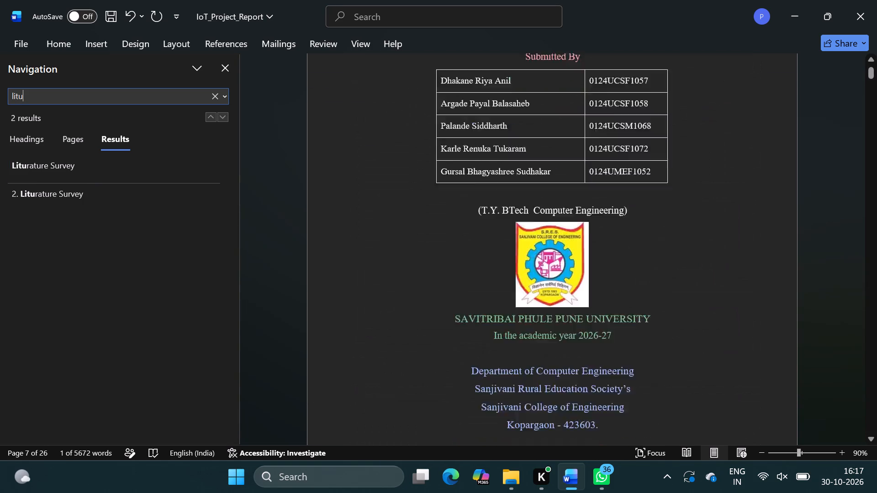
{"action": "scroll", "coordinate": [595, 256], "scroll_direction": "down", "scroll_amount": 3}
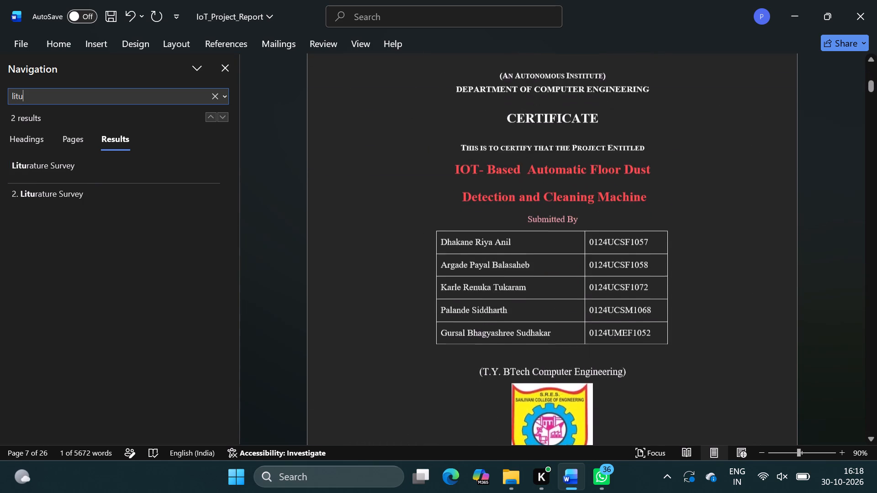
{"action": "scroll", "coordinate": [595, 256], "scroll_direction": "down", "scroll_amount": 2}
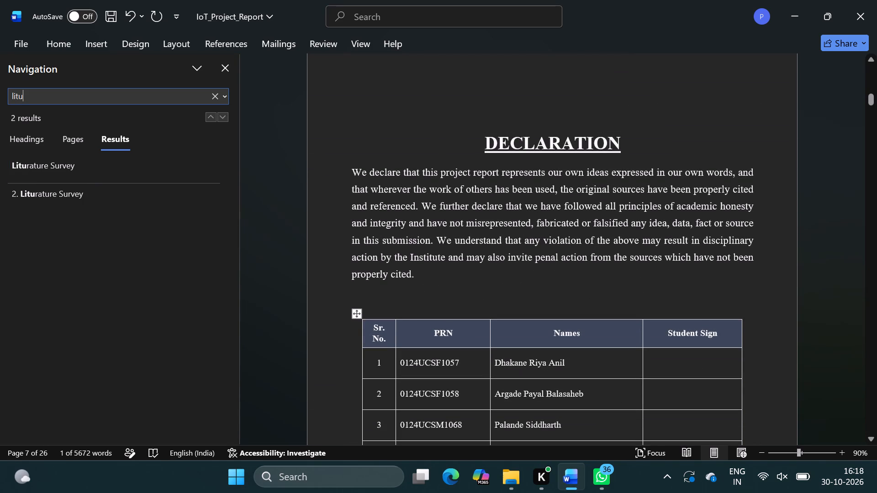
{"action": "scroll", "coordinate": [680, 374], "scroll_direction": "up", "scroll_amount": 1}
{"action": "scroll", "coordinate": [680, 374], "scroll_direction": "down", "scroll_amount": 3}
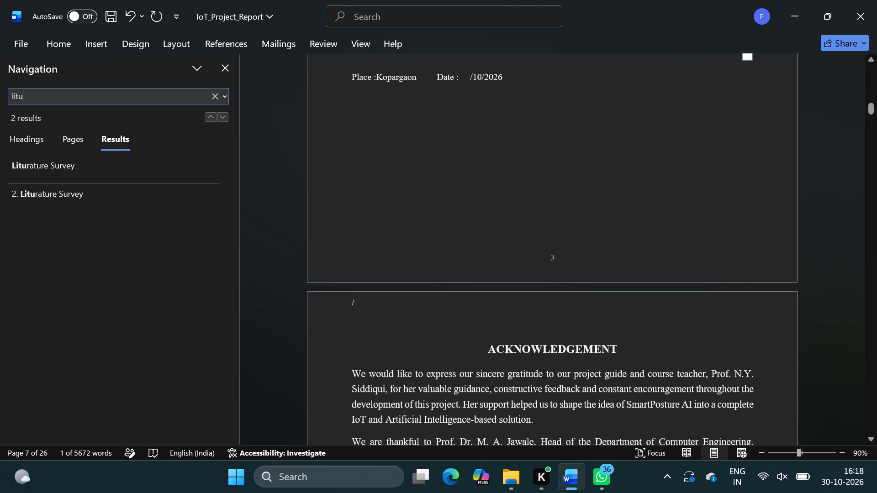
{"action": "scroll", "coordinate": [680, 374], "scroll_direction": "down", "scroll_amount": 4}
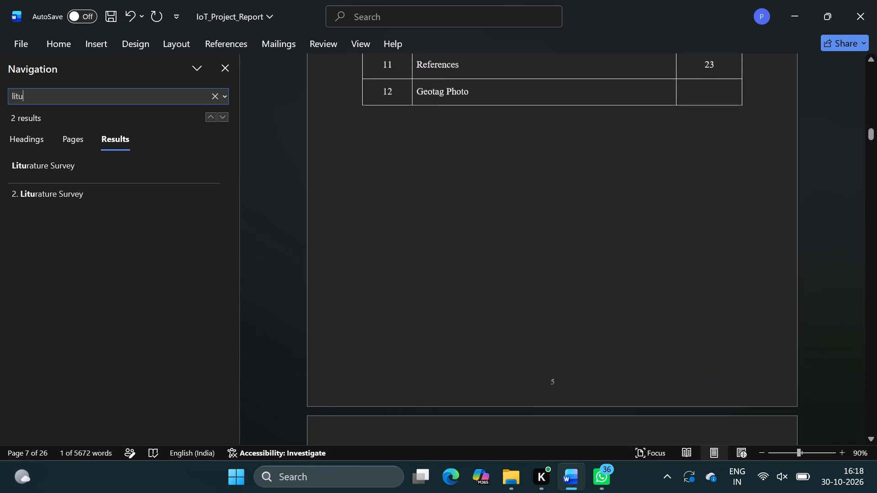
{"action": "scroll", "coordinate": [680, 374], "scroll_direction": "up", "scroll_amount": 5}
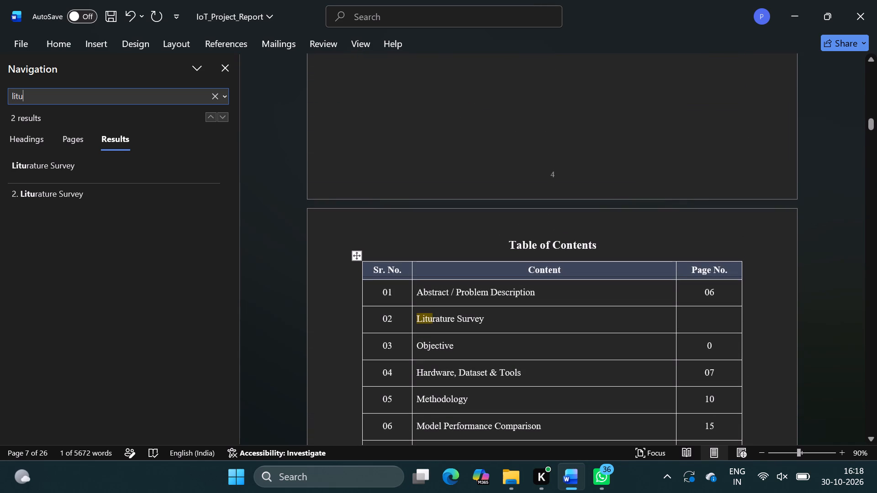
{"action": "left_click", "coordinate": [700, 326]}
{"action": "type", "text": "07"}
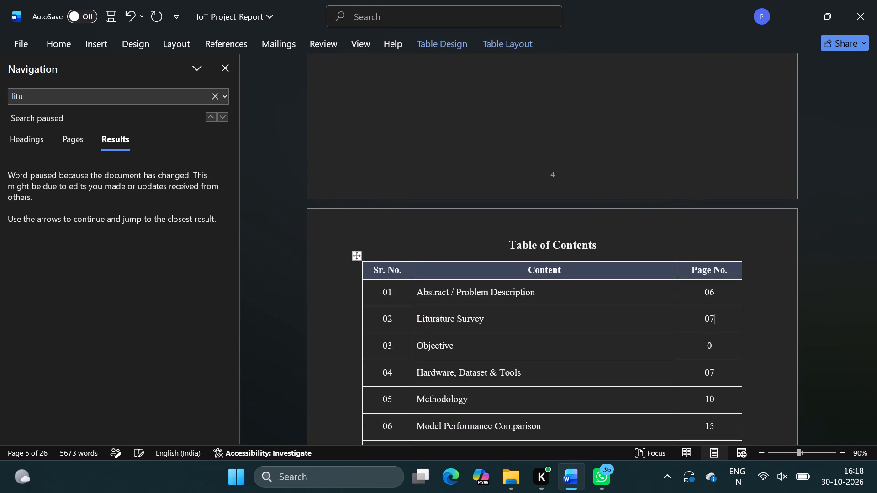
Search the report for "object" to check the section's page, and complete the Objective page number in the Table of Contents as 07.
{"action": "left_click", "coordinate": [214, 98]}
{"action": "left_click", "coordinate": [121, 89]}
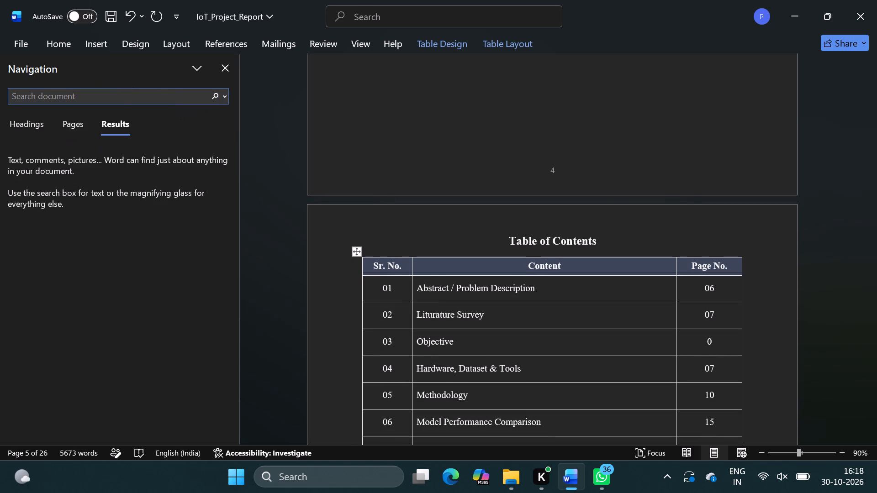
{"action": "left_click", "coordinate": [118, 97]}
{"action": "type", "text": "object"}
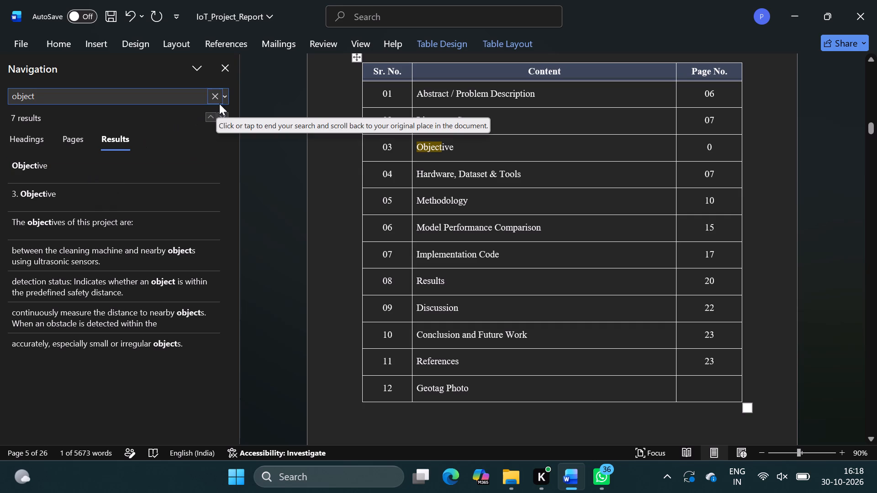
{"action": "left_click", "coordinate": [217, 117]}
{"action": "left_click", "coordinate": [222, 115]}
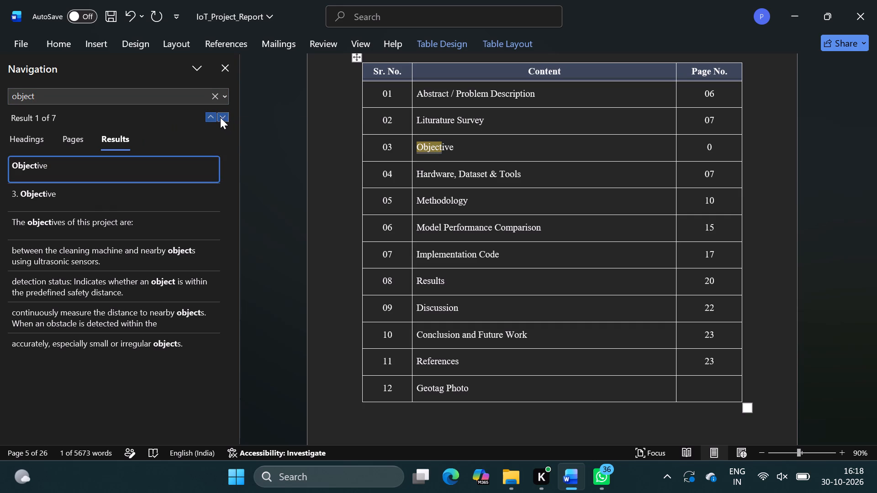
{"action": "left_click", "coordinate": [226, 120]}
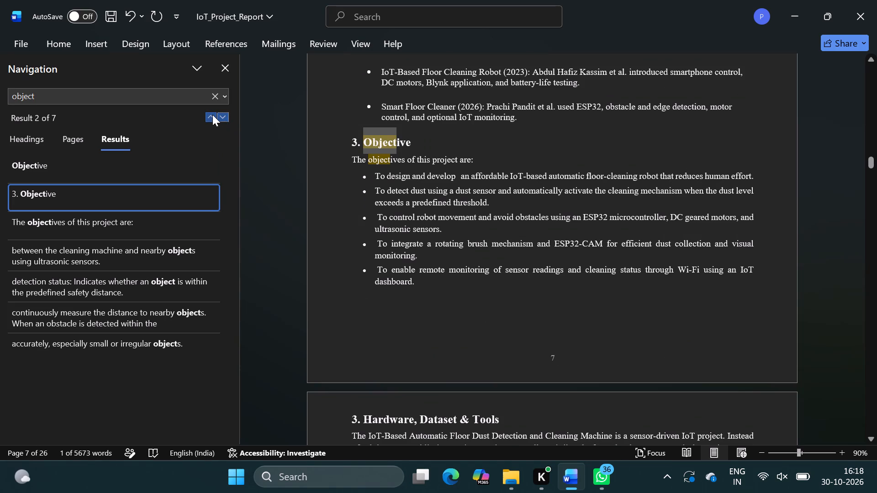
{"action": "left_click", "coordinate": [212, 115]}
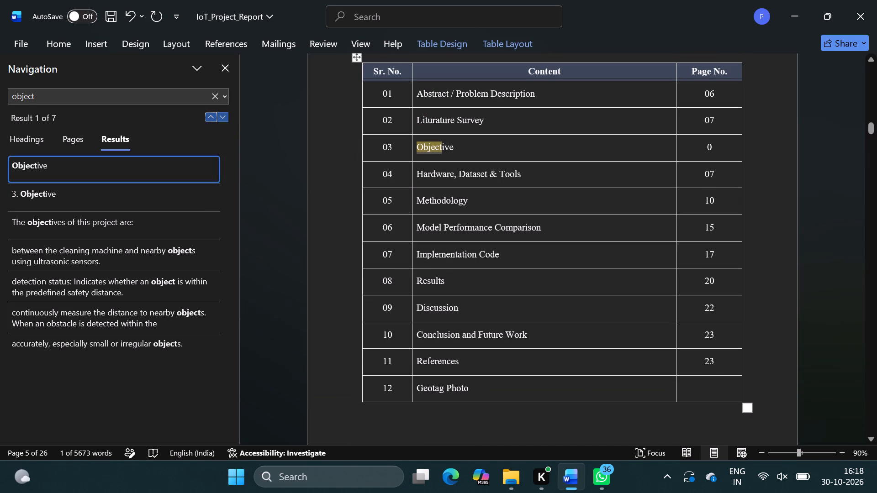
{"action": "left_click", "coordinate": [718, 148]}
{"action": "key", "text": "7"}
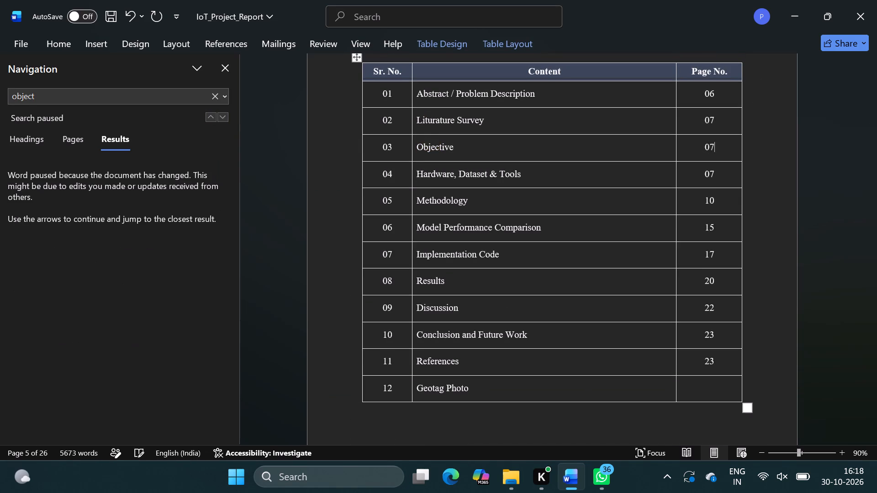
Search the report for "hard" to check the section's page, and set the Hardware, Dataset & Tools page number to 08.
{"action": "left_click", "coordinate": [219, 92]}
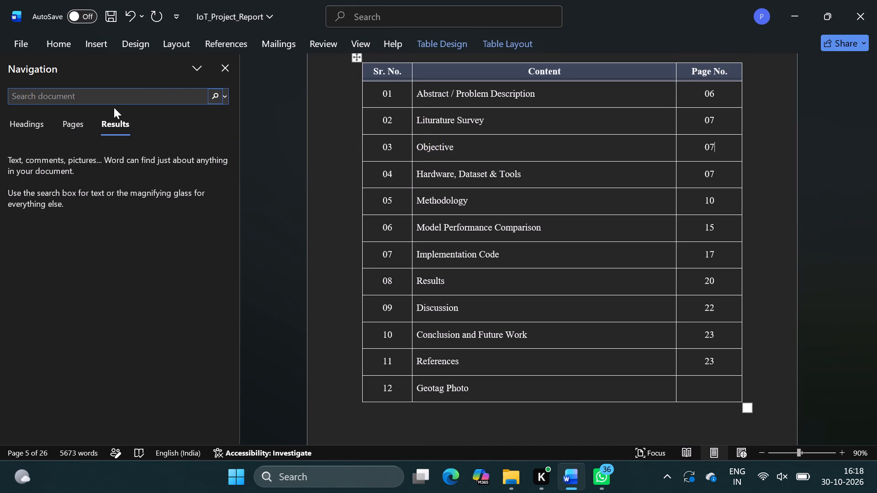
{"action": "left_click", "coordinate": [111, 93]}
{"action": "type", "text": "hard"}
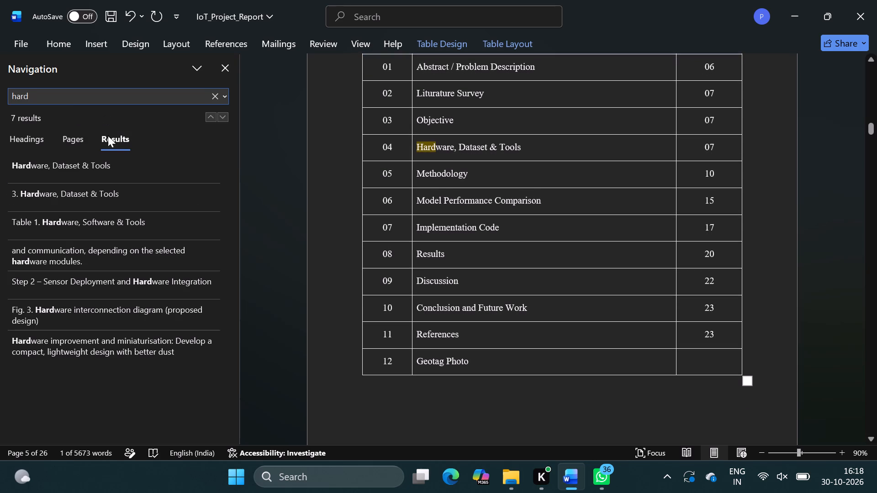
{"action": "left_click", "coordinate": [140, 171]}
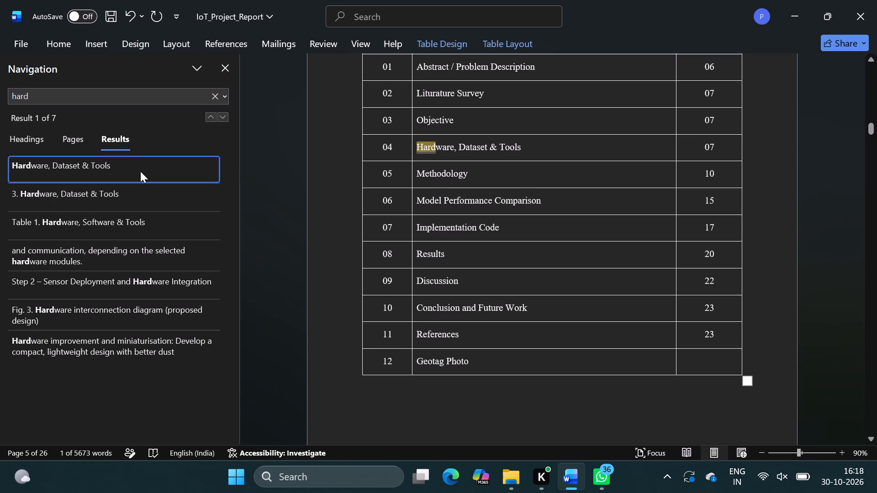
{"action": "left_click", "coordinate": [224, 118]}
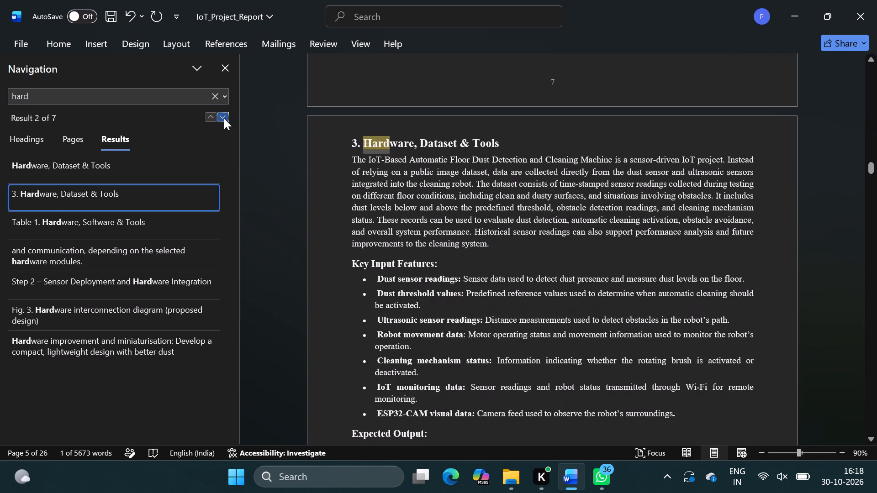
{"action": "left_click", "coordinate": [224, 118]}
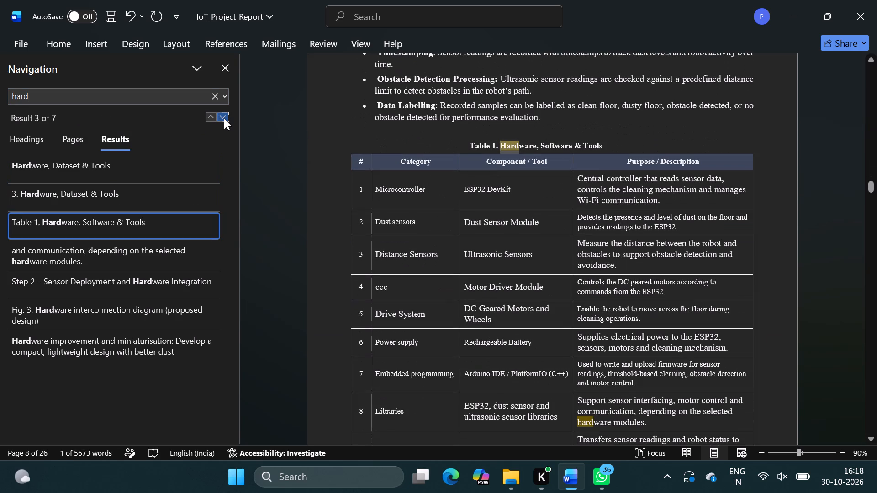
{"action": "scroll", "coordinate": [224, 118], "scroll_direction": "up", "scroll_amount": 1}
{"action": "left_click", "coordinate": [208, 118]}
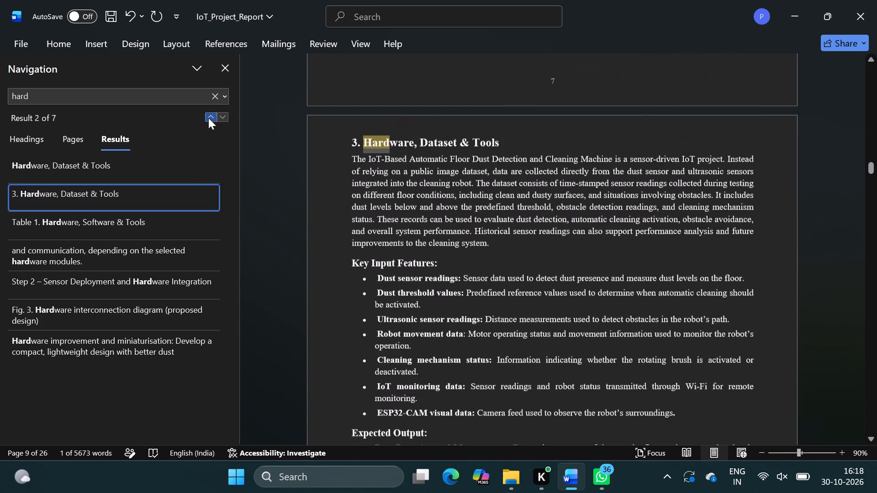
{"action": "scroll", "coordinate": [434, 232], "scroll_direction": "down", "scroll_amount": 4}
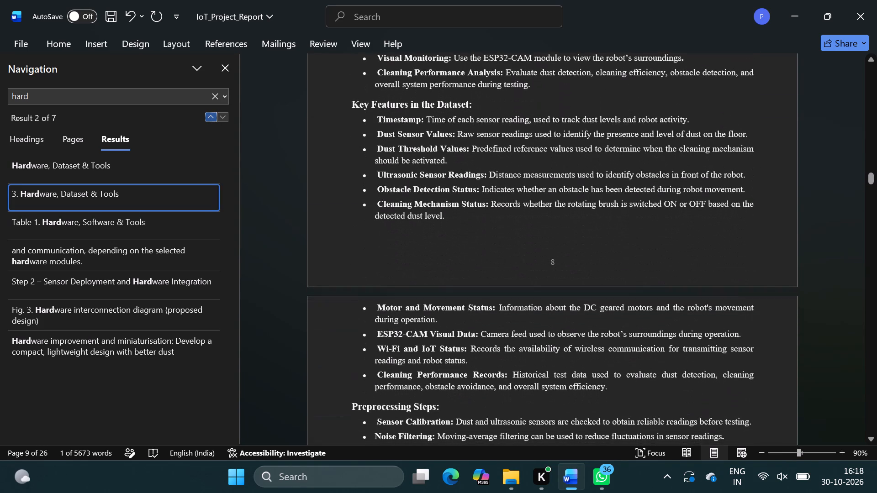
{"action": "left_click", "coordinate": [212, 116]}
{"action": "left_click", "coordinate": [728, 142]}
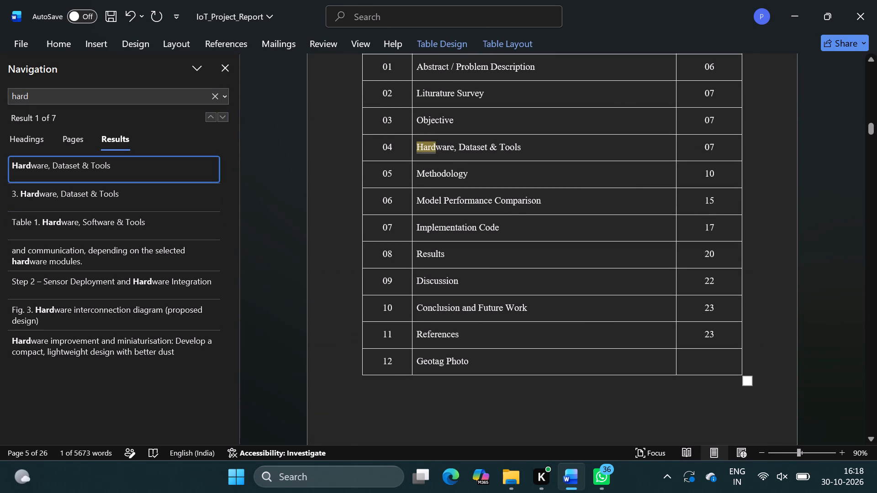
{"action": "key", "text": "BackSpace"}
{"action": "key", "text": "8"}
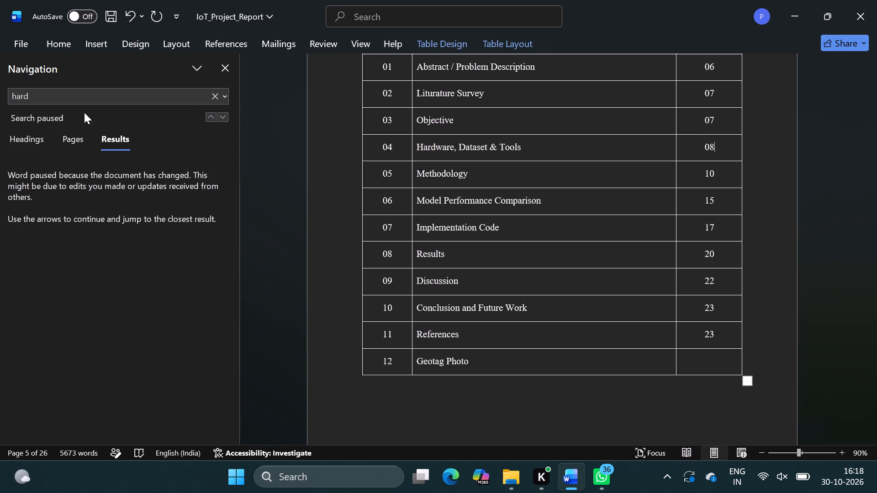
Search the report for "meth" and go through the matches to check the Methodology section's page against its Table of Contents entry.
{"action": "left_click", "coordinate": [89, 100]}
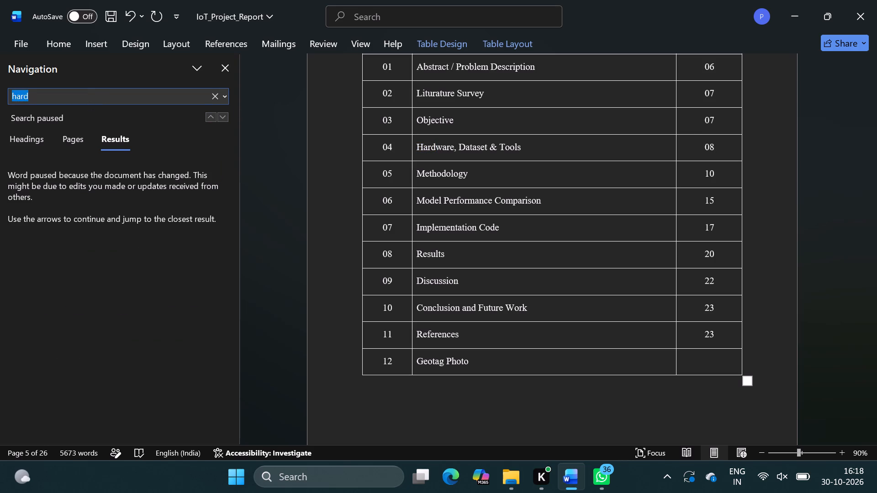
{"action": "key", "text": "BackSpace"}
{"action": "key", "text": "BackSpace"}
{"action": "key", "text": "BackSpace"}
{"action": "key", "text": "m"}
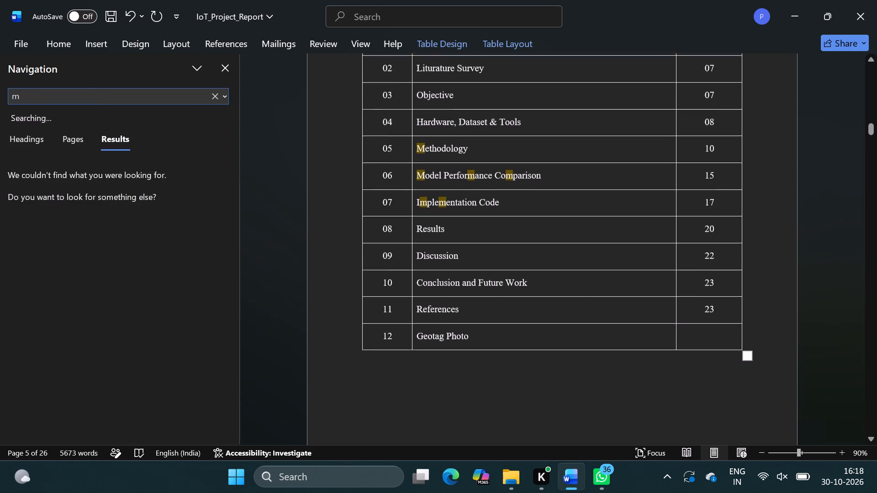
{"action": "type", "text": "eth"}
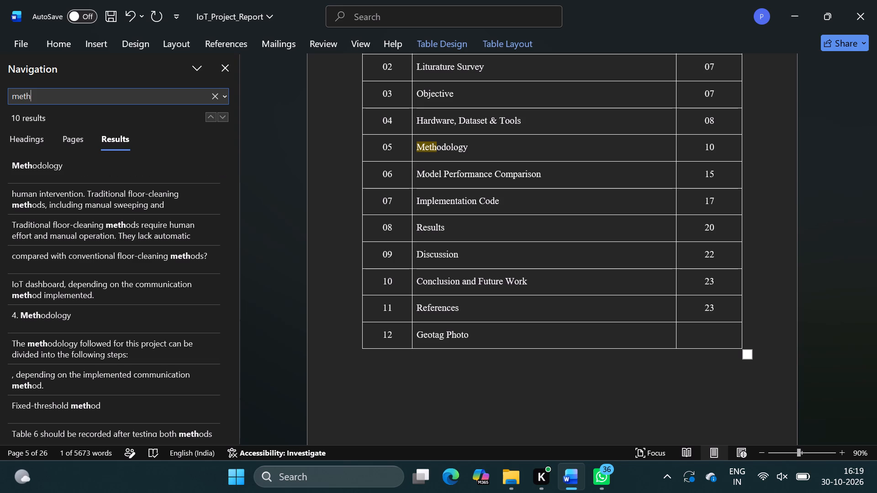
{"action": "left_click", "coordinate": [96, 177]}
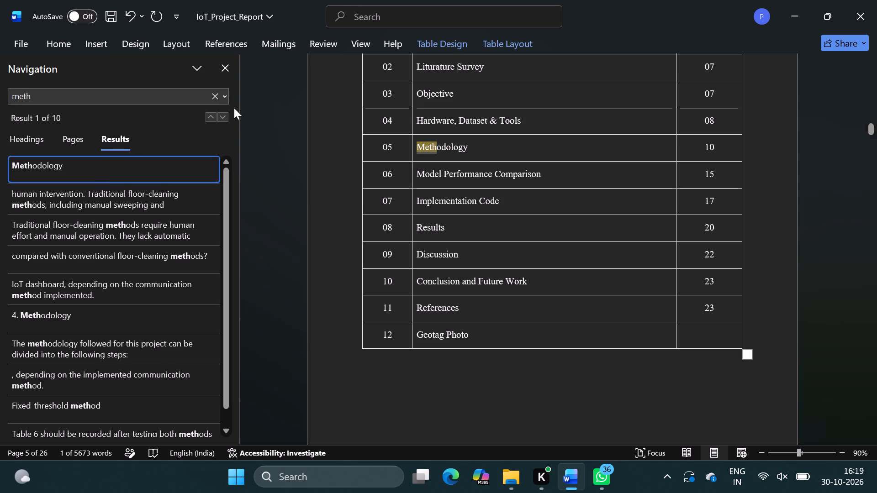
{"action": "left_click", "coordinate": [223, 117]}
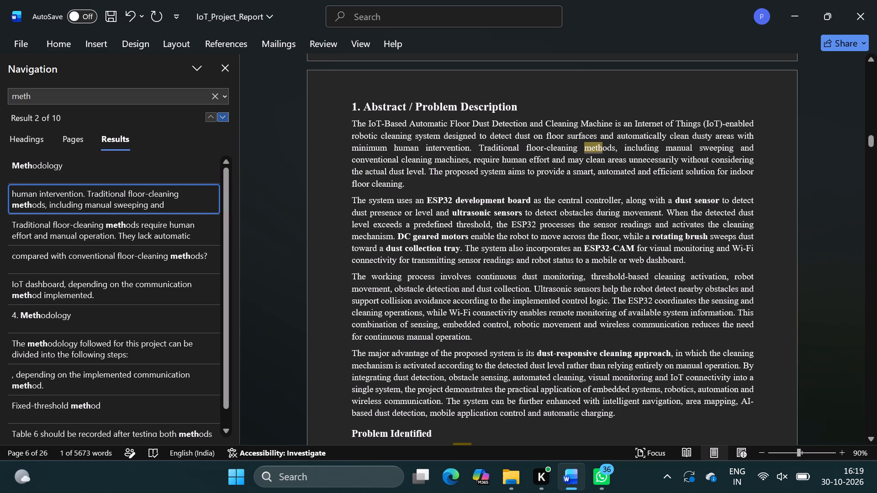
{"action": "left_click", "coordinate": [225, 115]}
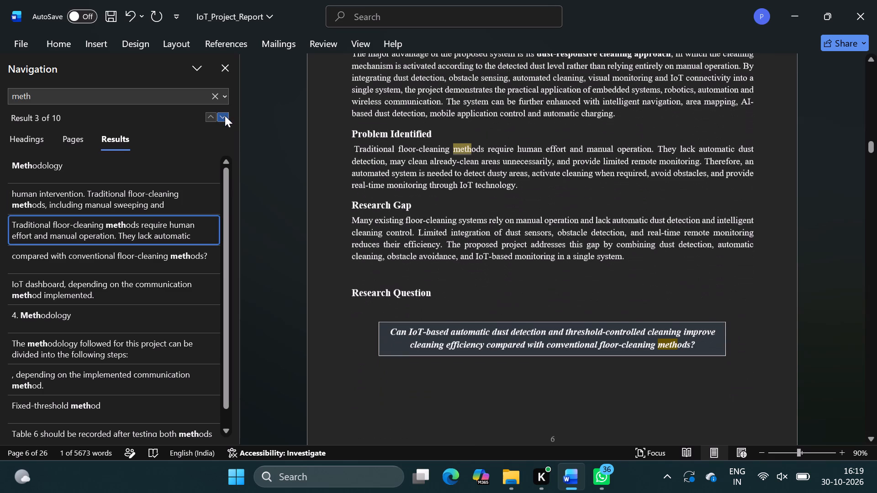
{"action": "double_click", "coordinate": [225, 116]}
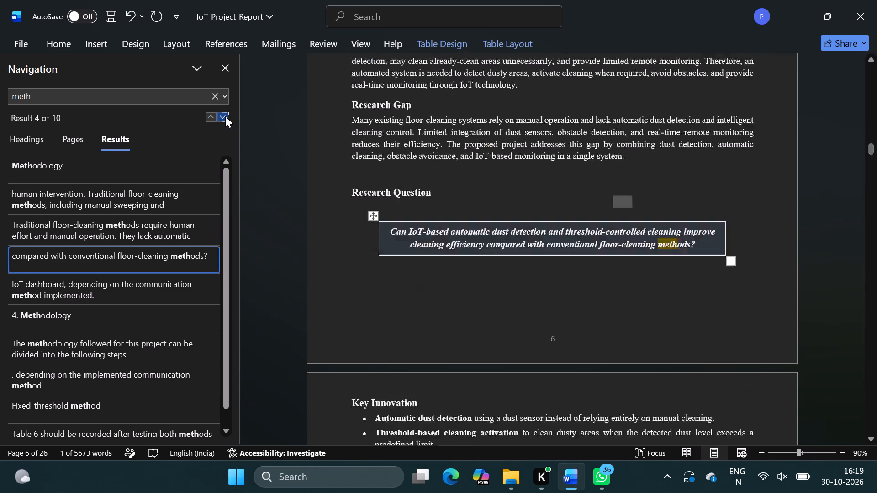
{"action": "left_click", "coordinate": [225, 116]}
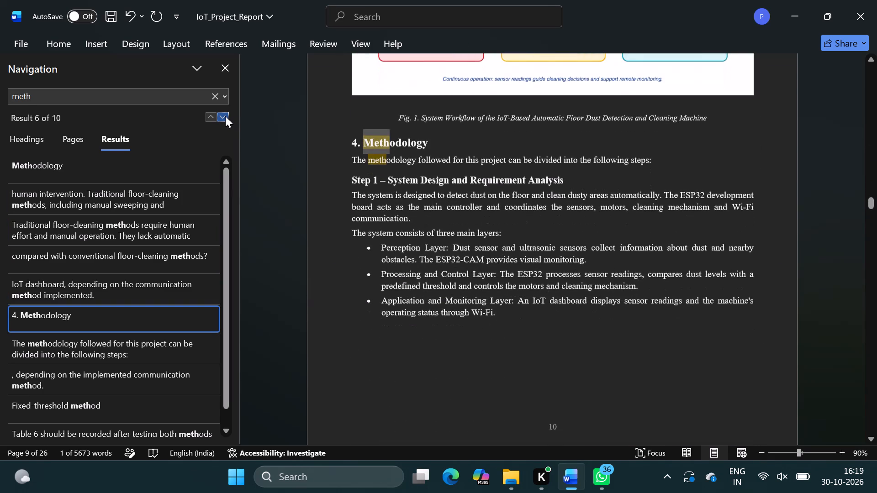
{"action": "scroll", "coordinate": [608, 186], "scroll_direction": "down", "scroll_amount": 1}
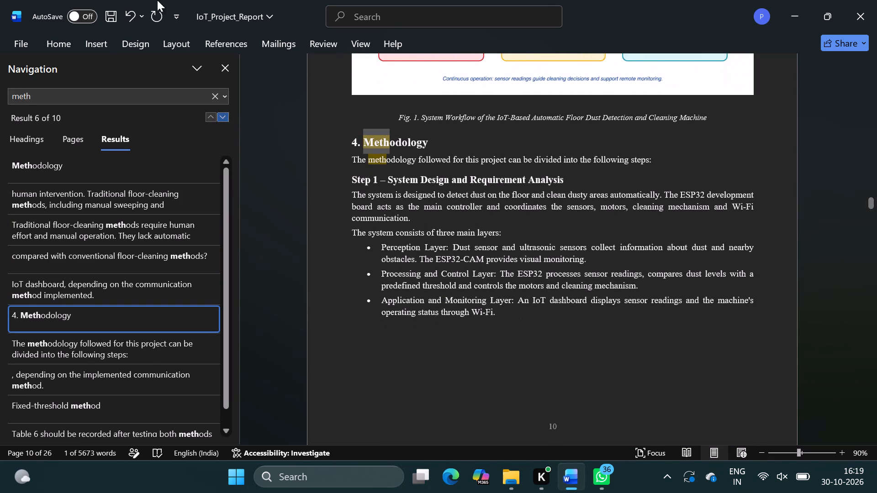
{"action": "left_click", "coordinate": [210, 115]}
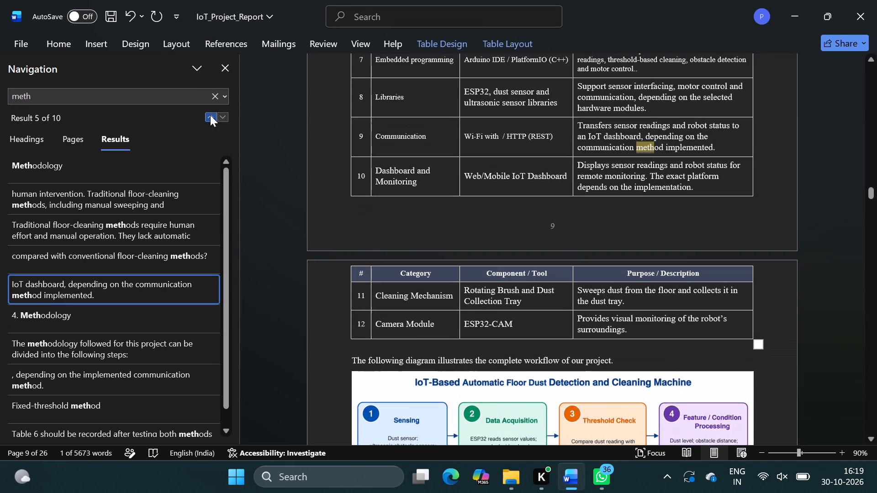
{"action": "left_click", "coordinate": [25, 182]}
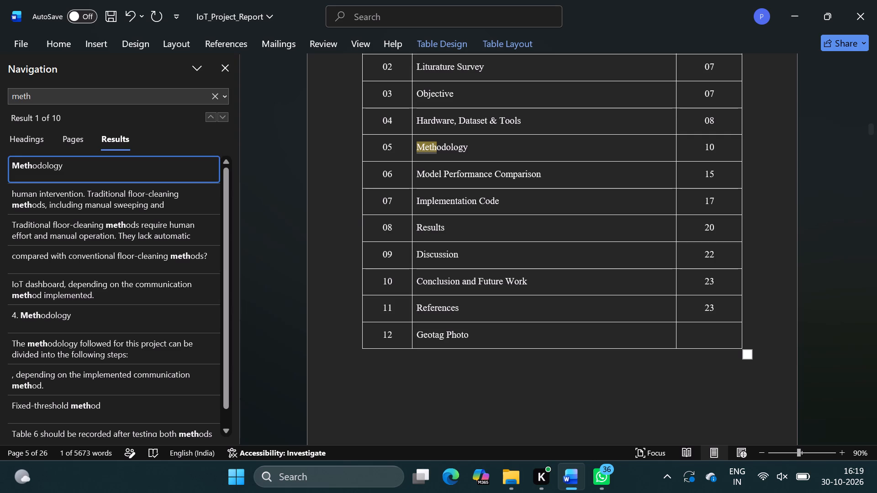
Copy the "Model Performance Comparison" title from the Table of Contents and search the report for it.
{"action": "triple_click", "coordinate": [512, 173]}
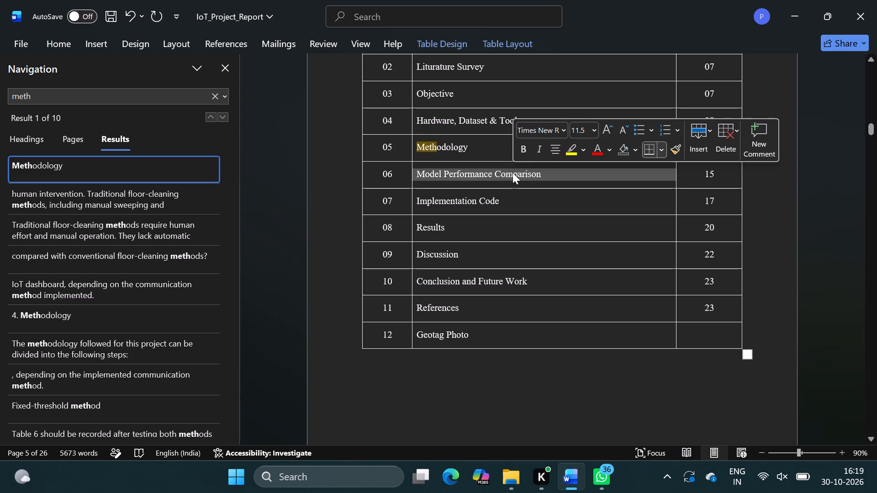
{"action": "key", "text": "ctrl+c"}
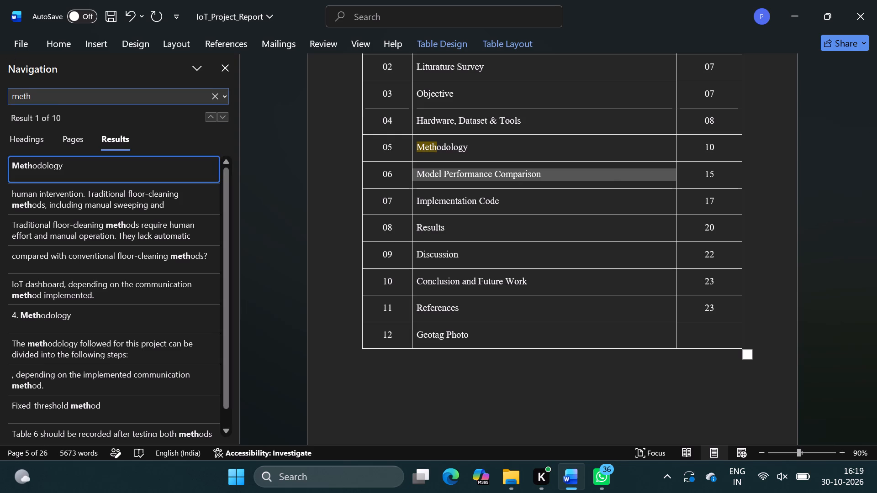
{"action": "double_click", "coordinate": [50, 101]}
{"action": "key", "text": "ctrl+v"}
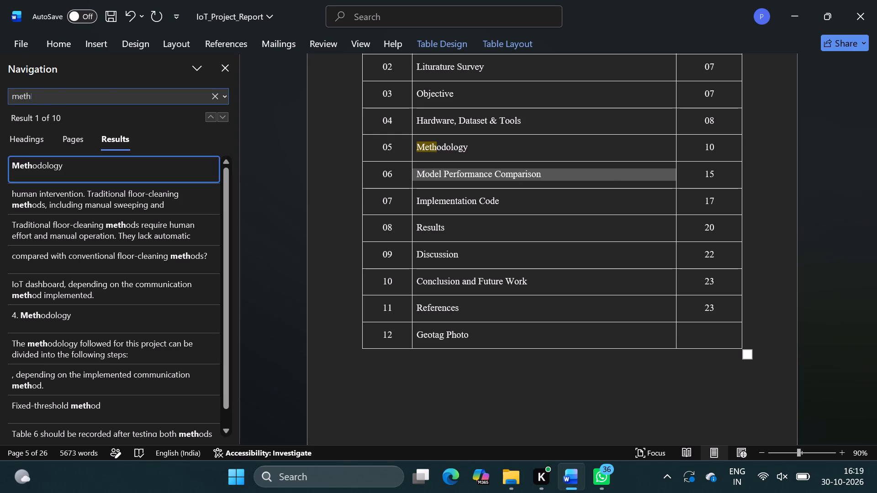
{"action": "key", "text": "BackSpace"}
{"action": "key", "text": "ctrl+a"}
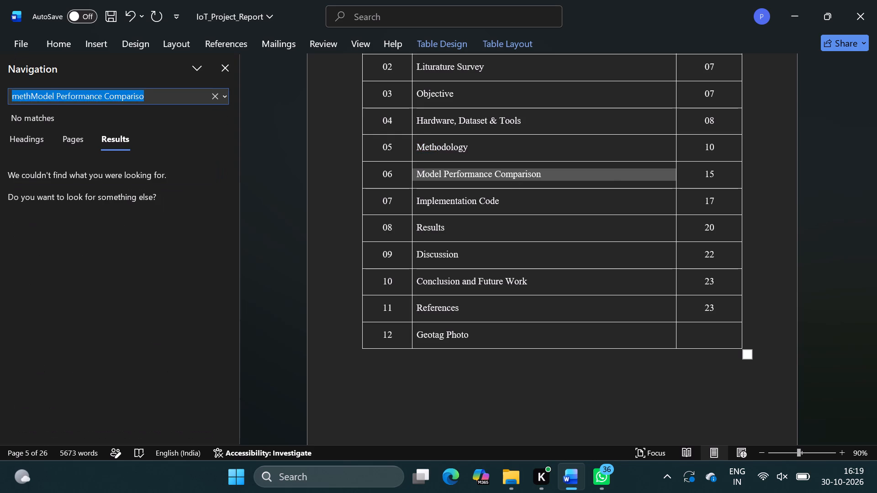
{"action": "key", "text": "ctrl+v"}
{"action": "key", "text": "Return"}
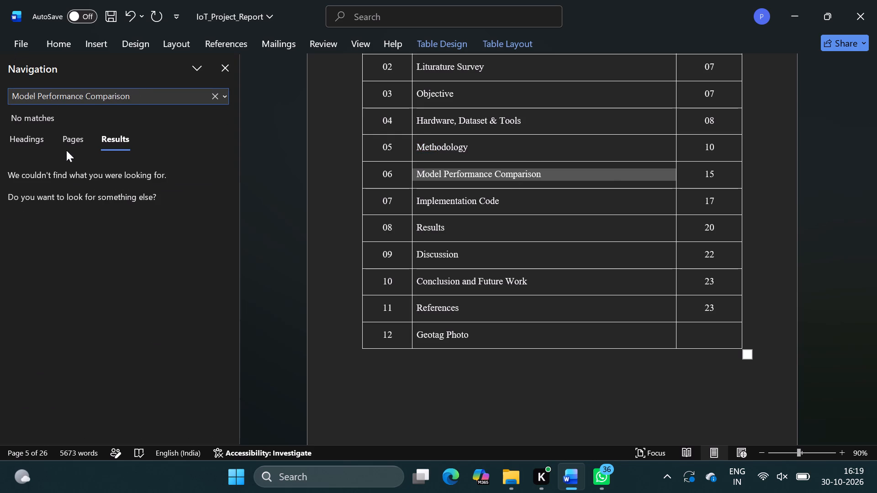
Shorten the search term to "Model" and search the report again for the Model Performance Comparison section.
{"action": "left_click", "coordinate": [152, 97]}
{"action": "key", "text": "BackSpace"}
{"action": "key", "text": "BackSpace"}
{"action": "key", "text": "BackSpace"}
{"action": "key", "text": "BackSpace"}
{"action": "key", "text": "BackSpace"}
{"action": "key", "text": "BackSpace"}
{"action": "key", "text": "BackSpace"}
{"action": "key", "text": "BackSpace"}
{"action": "key", "text": "BackSpace"}
{"action": "key", "text": "BackSpace"}
{"action": "key", "text": "BackSpace"}
{"action": "key", "text": "BackSpace"}
{"action": "key", "text": "BackSpace"}
{"action": "key", "text": "BackSpace"}
{"action": "key", "text": "BackSpace"}
{"action": "key", "text": "BackSpace"}
{"action": "key", "text": "BackSpace"}
{"action": "key", "text": "BackSpace"}
{"action": "key", "text": "BackSpace"}
{"action": "key", "text": "BackSpace"}
{"action": "key", "text": "BackSpace"}
{"action": "key", "text": "BackSpace"}
{"action": "key", "text": "BackSpace"}
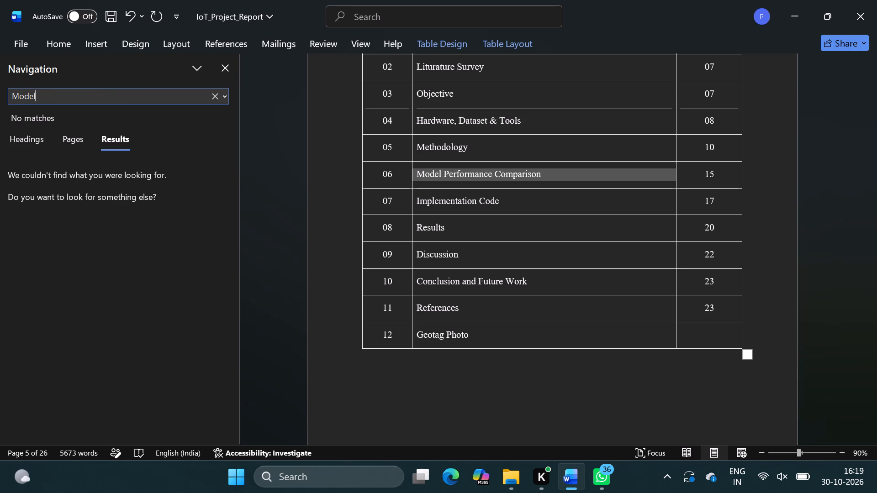
{"action": "key", "text": "Return"}
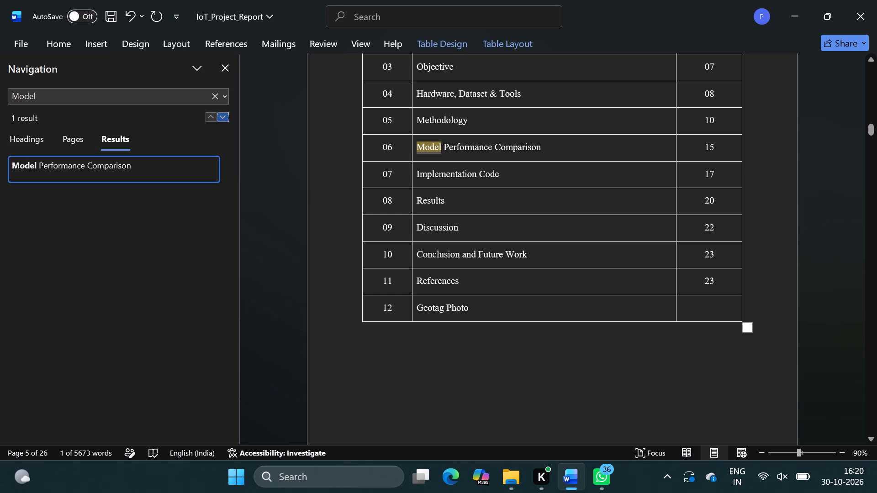
{"action": "scroll", "coordinate": [521, 149], "scroll_direction": "down", "scroll_amount": 1}
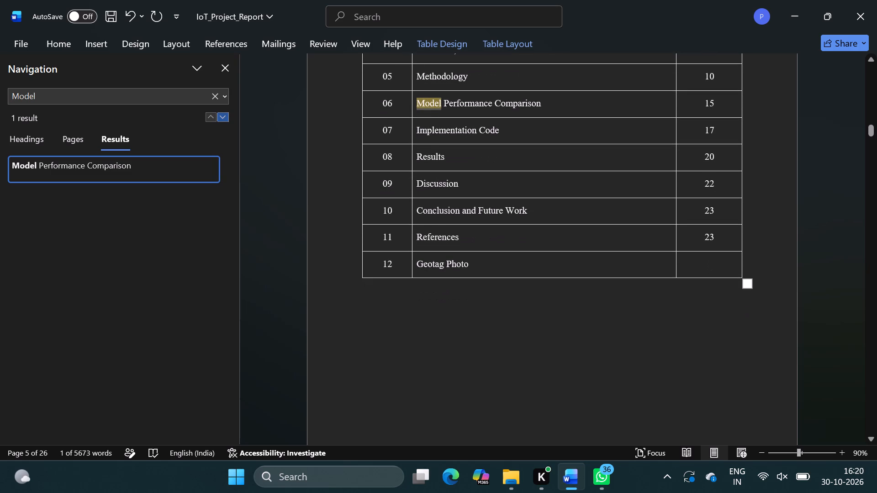
{"action": "scroll", "coordinate": [521, 149], "scroll_direction": "up", "scroll_amount": 1}
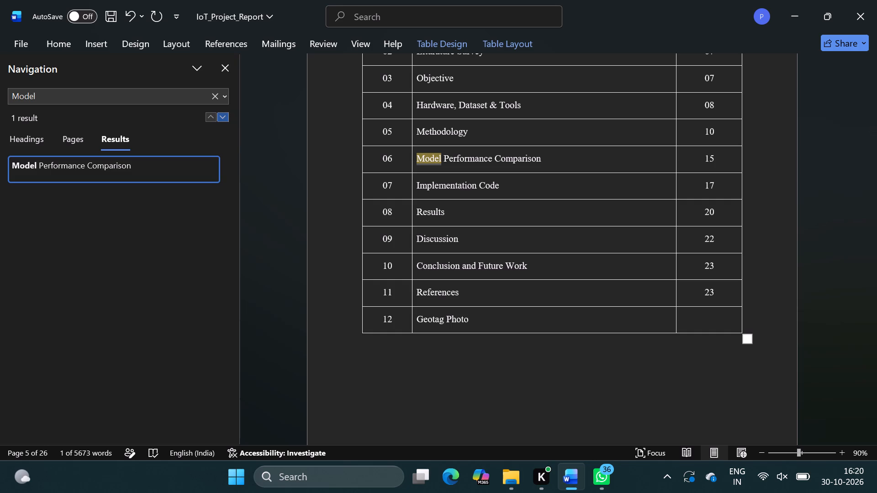
Display the report's heading outline and examine it alongside the Table of Contents entries.
{"action": "key", "text": "Right"}
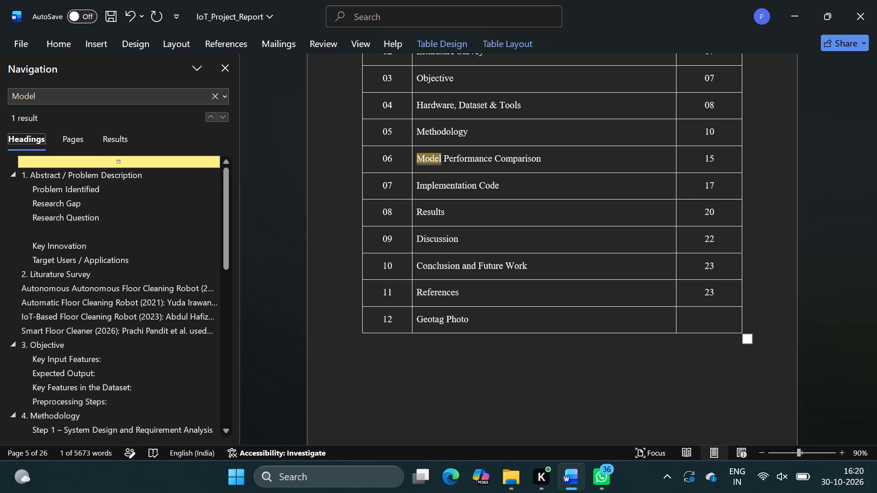
{"action": "scroll", "coordinate": [674, 242], "scroll_direction": "down", "scroll_amount": 3}
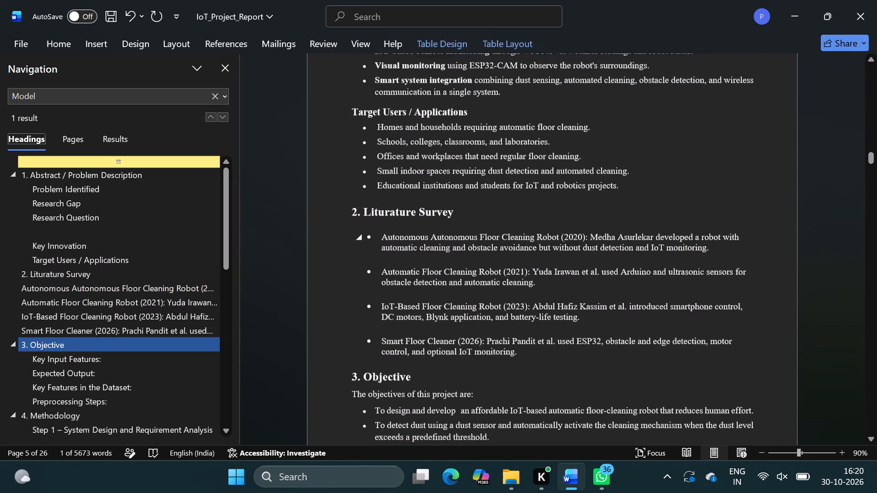
{"action": "scroll", "coordinate": [565, 122], "scroll_direction": "up", "scroll_amount": 8}
{"action": "scroll", "coordinate": [565, 122], "scroll_direction": "down", "scroll_amount": 1}
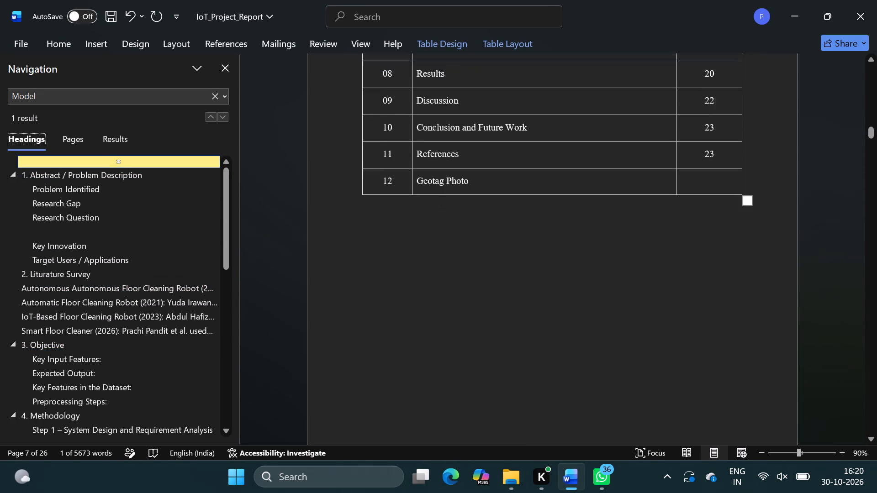
{"action": "scroll", "coordinate": [565, 122], "scroll_direction": "down", "scroll_amount": 1}
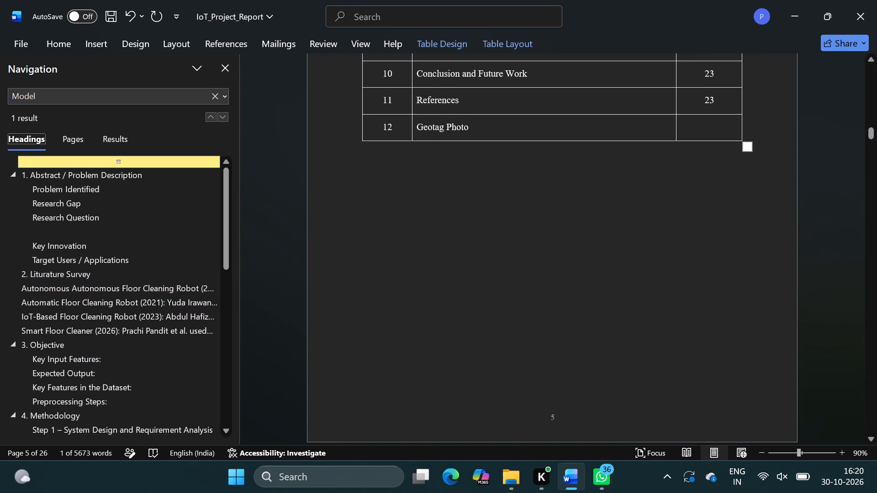
{"action": "scroll", "coordinate": [565, 122], "scroll_direction": "down", "scroll_amount": 1}
{"action": "scroll", "coordinate": [565, 122], "scroll_direction": "up", "scroll_amount": 1}
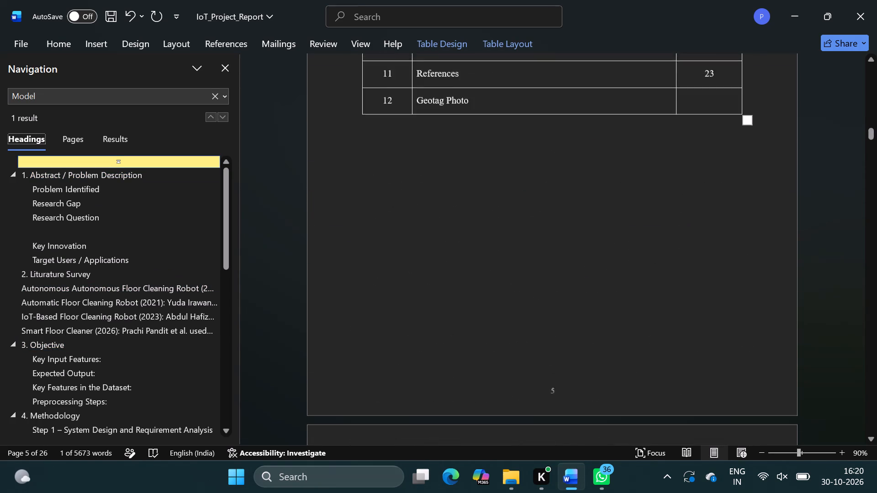
{"action": "scroll", "coordinate": [565, 122], "scroll_direction": "up", "scroll_amount": 1}
{"action": "scroll", "coordinate": [565, 122], "scroll_direction": "down", "scroll_amount": 1}
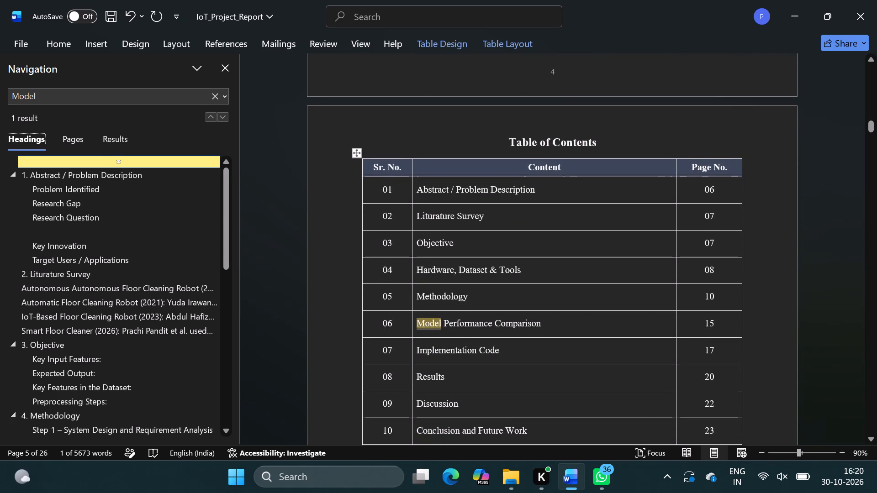
{"action": "scroll", "coordinate": [556, 298], "scroll_direction": "down", "scroll_amount": 1}
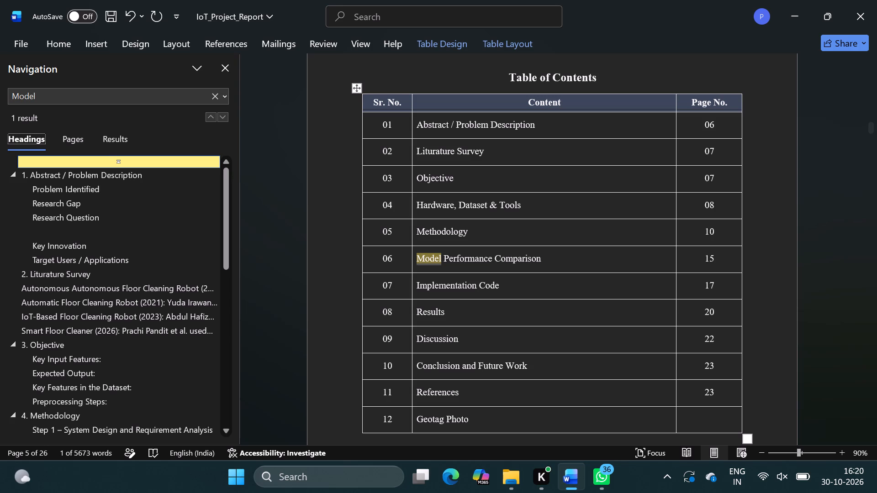
Examine the report from the Table of Contents through Hardware, Dataset & Tools to Step 5 of the Methodology.
{"action": "scroll", "coordinate": [556, 298], "scroll_direction": "down", "scroll_amount": 1}
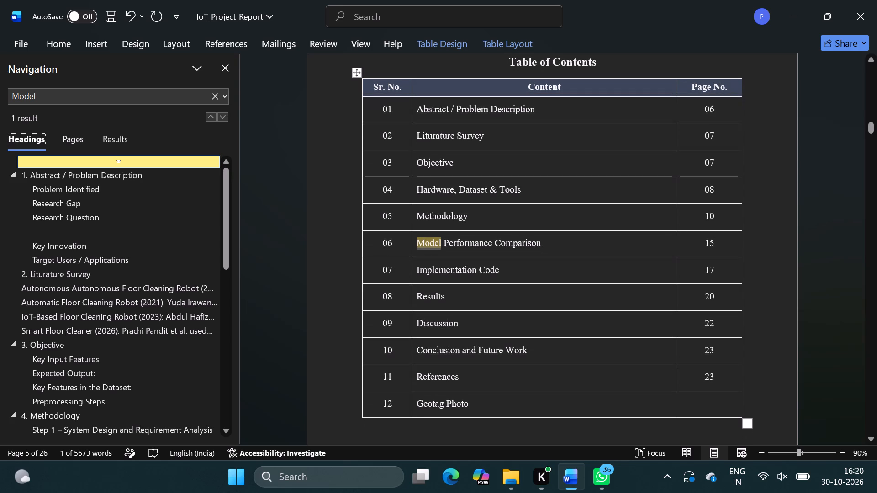
{"action": "scroll", "coordinate": [556, 298], "scroll_direction": "down", "scroll_amount": 1}
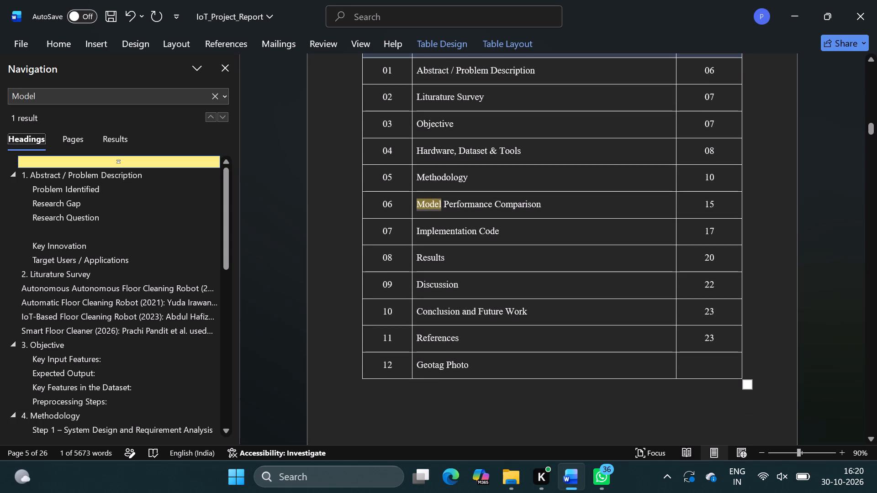
{"action": "scroll", "coordinate": [556, 298], "scroll_direction": "down", "scroll_amount": 11}
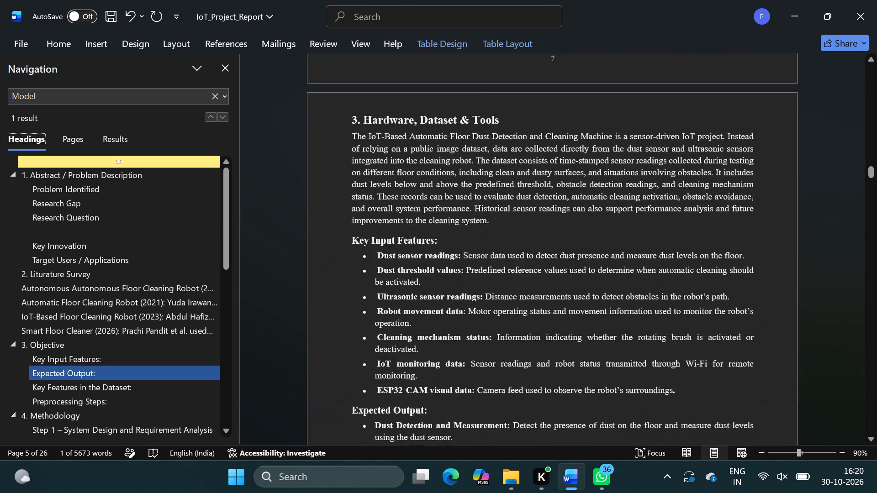
{"action": "scroll", "coordinate": [556, 298], "scroll_direction": "down", "scroll_amount": 10}
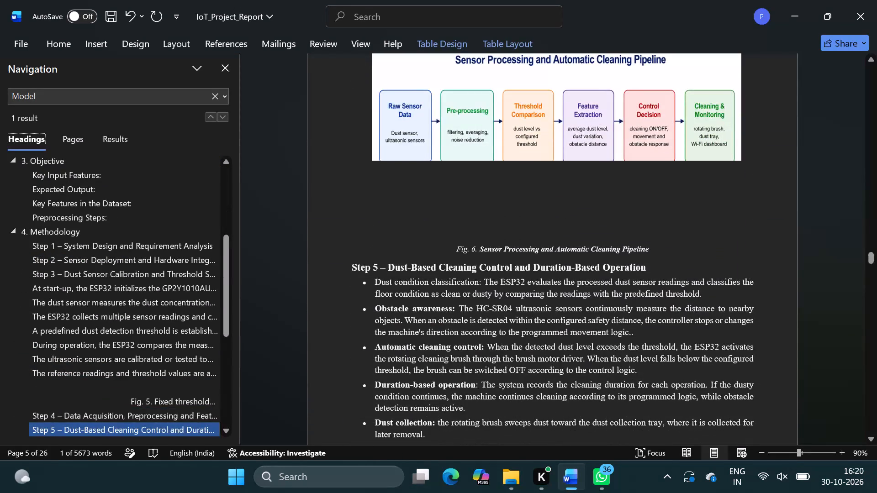
Go back over the Methodology pages and examine Steps 1 to 5 with their figures and page numbers.
{"action": "scroll", "coordinate": [556, 298], "scroll_direction": "up", "scroll_amount": 10}
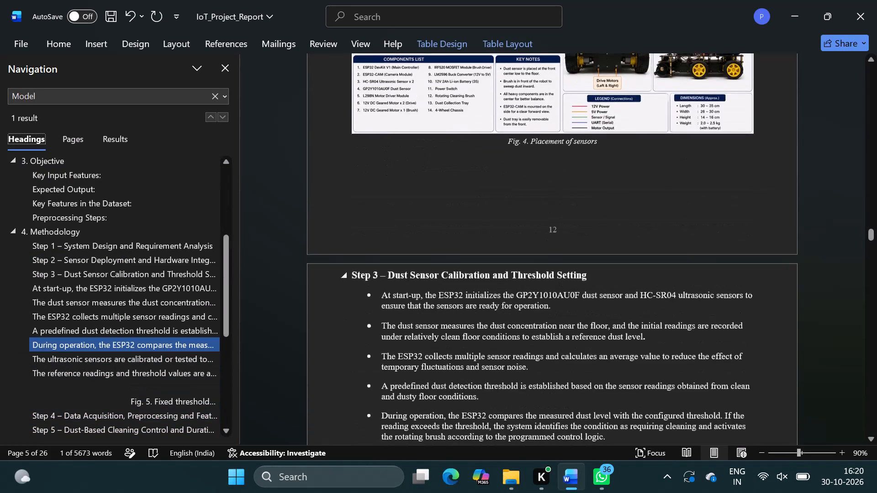
{"action": "scroll", "coordinate": [556, 298], "scroll_direction": "up", "scroll_amount": 5}
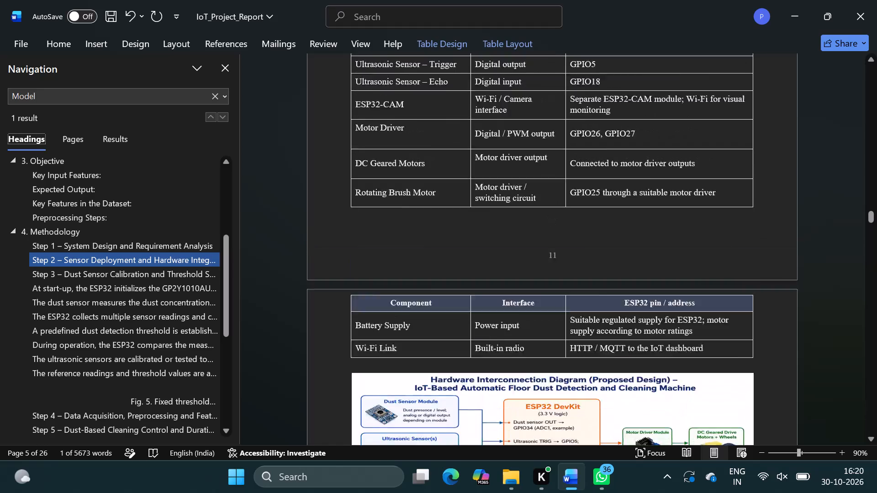
{"action": "scroll", "coordinate": [556, 298], "scroll_direction": "up", "scroll_amount": 1}
{"action": "scroll", "coordinate": [556, 298], "scroll_direction": "down", "scroll_amount": 2}
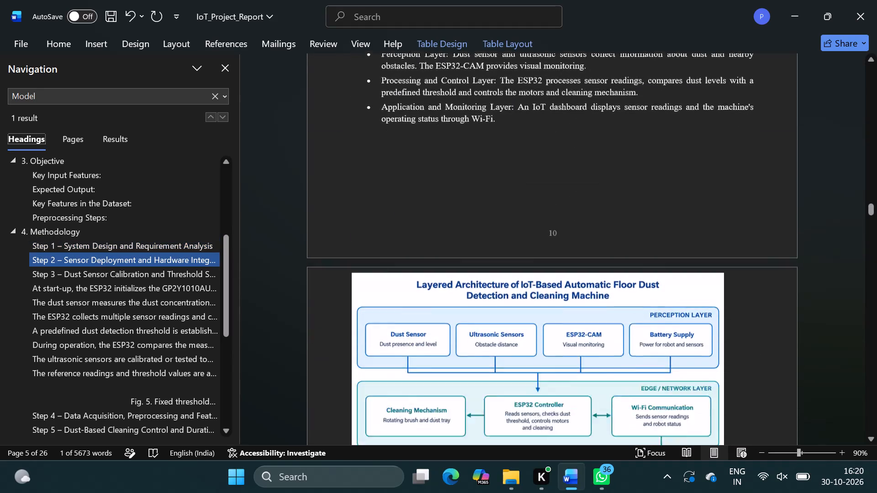
{"action": "scroll", "coordinate": [556, 298], "scroll_direction": "down", "scroll_amount": 4}
{"action": "scroll", "coordinate": [556, 298], "scroll_direction": "up", "scroll_amount": 3}
{"action": "scroll", "coordinate": [556, 298], "scroll_direction": "down", "scroll_amount": 2}
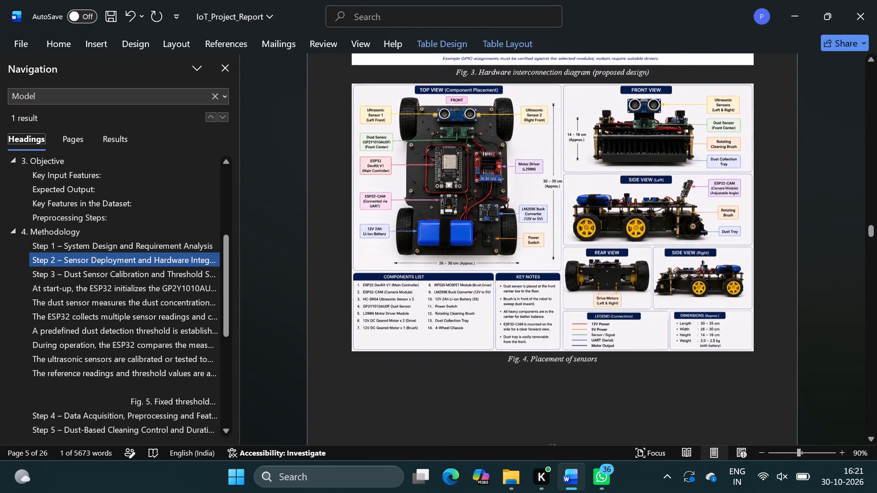
{"action": "scroll", "coordinate": [556, 298], "scroll_direction": "down", "scroll_amount": 3}
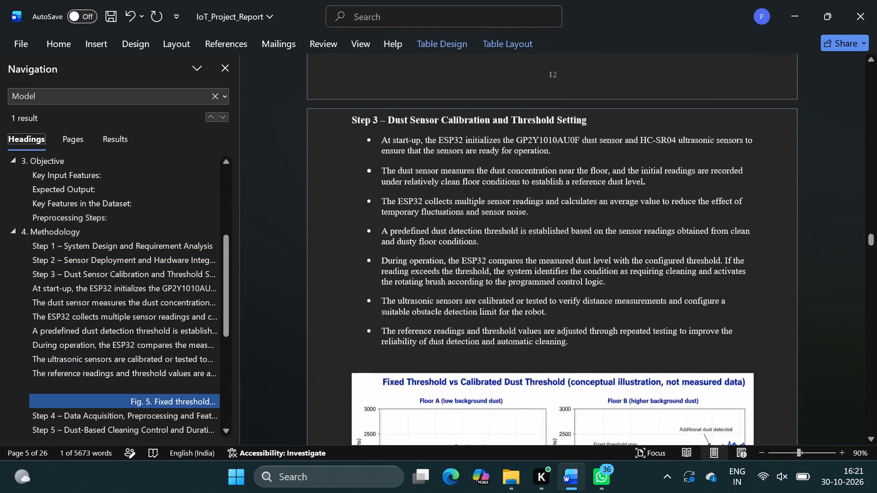
{"action": "scroll", "coordinate": [556, 298], "scroll_direction": "down", "scroll_amount": 2}
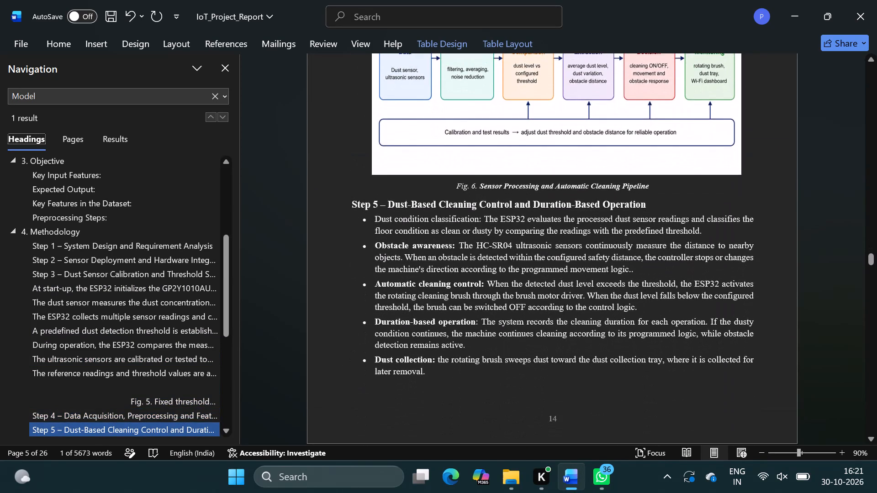
Examine the pages from Methodology Step 6 to the Implementation Code heading for the Model Performance Comparison section and its page number.
{"action": "scroll", "coordinate": [556, 298], "scroll_direction": "down", "scroll_amount": 3}
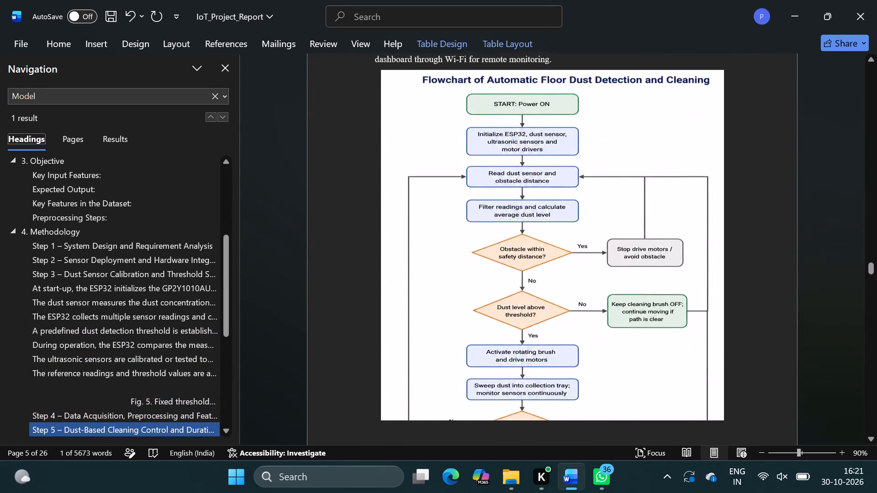
{"action": "scroll", "coordinate": [556, 298], "scroll_direction": "down", "scroll_amount": 5}
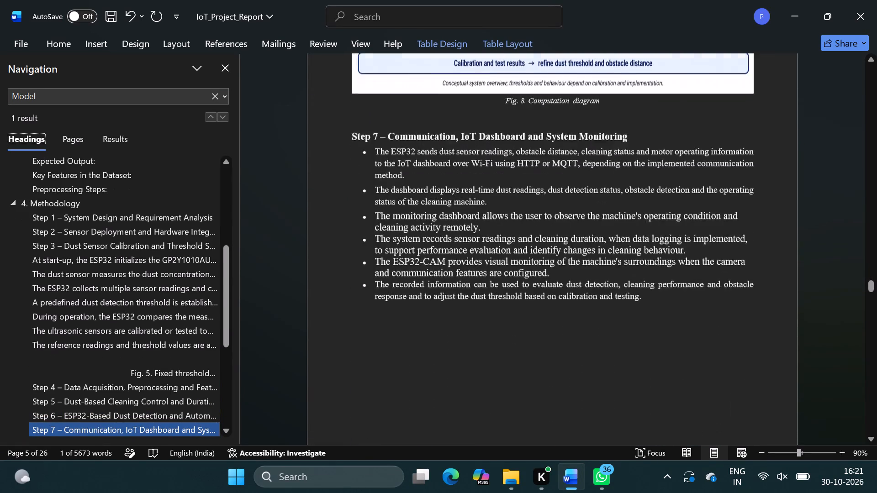
{"action": "scroll", "coordinate": [556, 298], "scroll_direction": "down", "scroll_amount": 4}
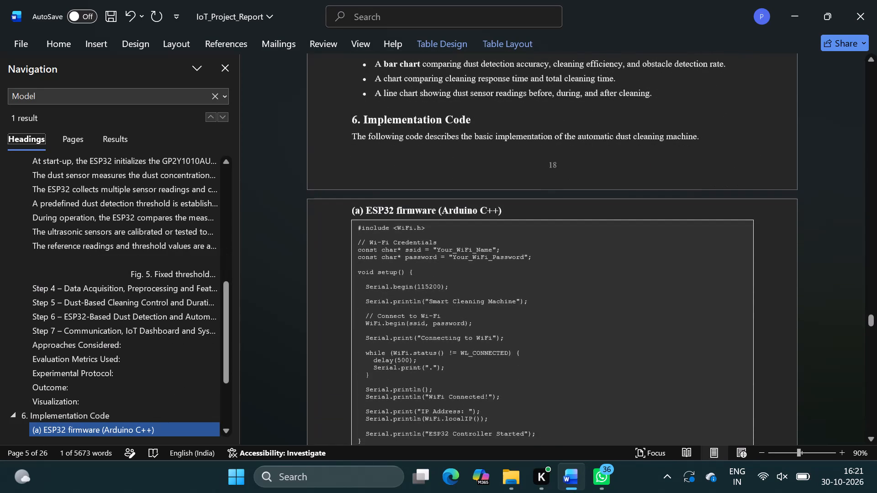
Examine the Implementation Code, Results, Discussion, Conclusion and References sections and their page numbers.
{"action": "scroll", "coordinate": [556, 298], "scroll_direction": "down", "scroll_amount": 4}
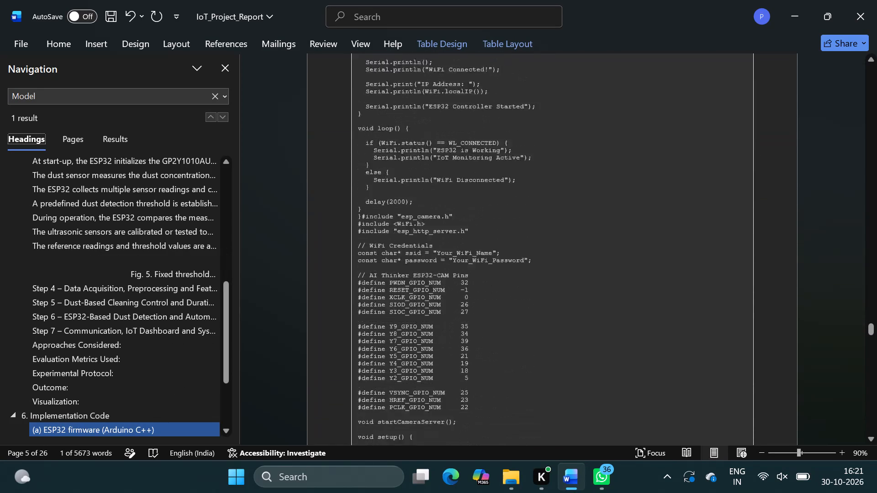
{"action": "scroll", "coordinate": [534, 232], "scroll_direction": "down", "scroll_amount": 1}
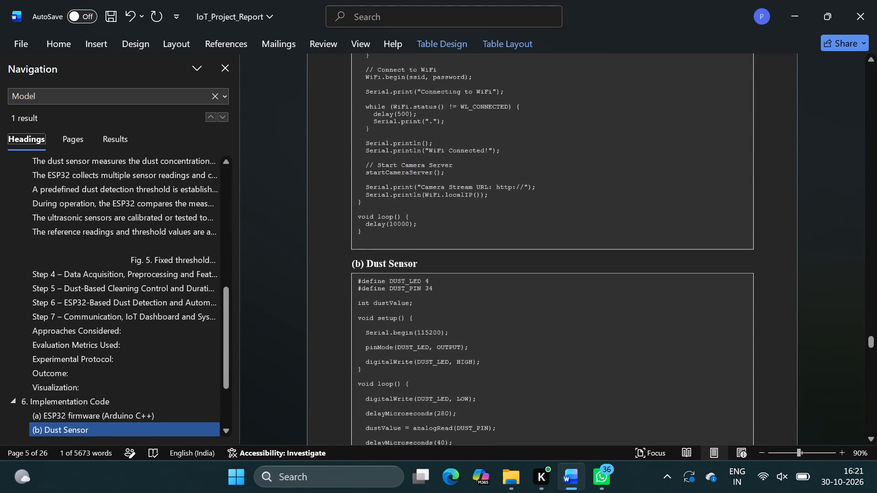
{"action": "scroll", "coordinate": [534, 232], "scroll_direction": "down", "scroll_amount": 3}
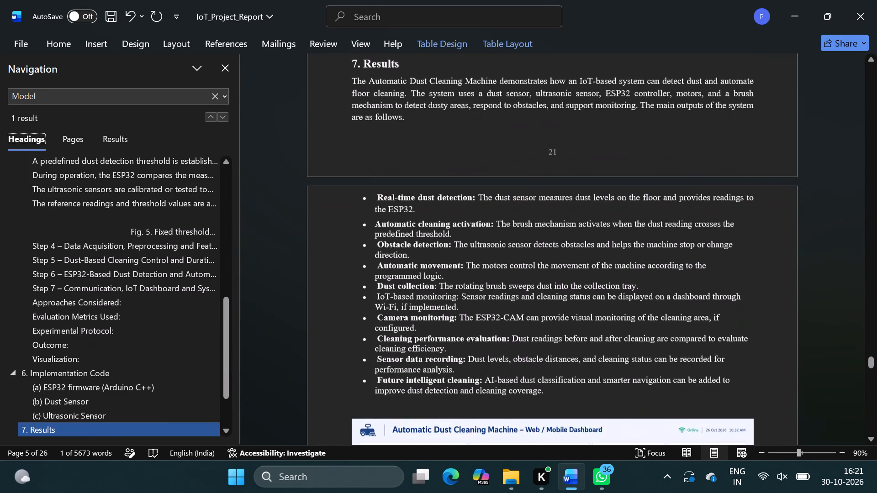
{"action": "scroll", "coordinate": [534, 232], "scroll_direction": "down", "scroll_amount": 4}
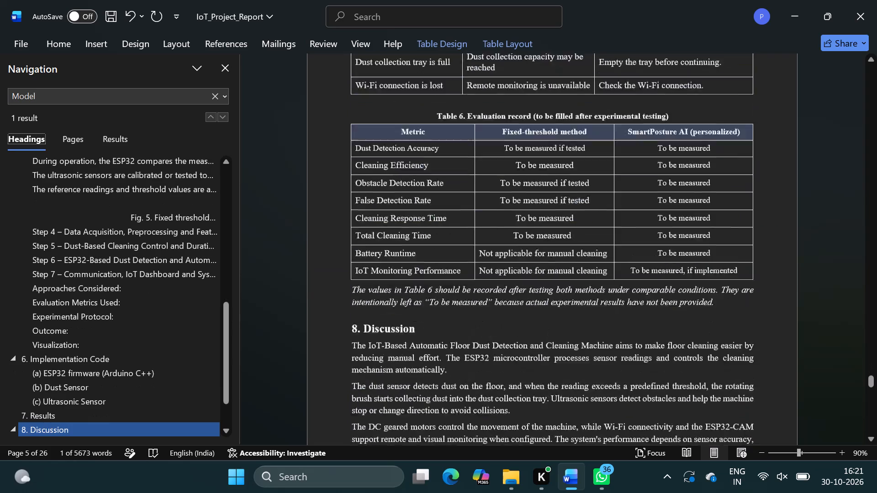
{"action": "scroll", "coordinate": [534, 232], "scroll_direction": "down", "scroll_amount": 4}
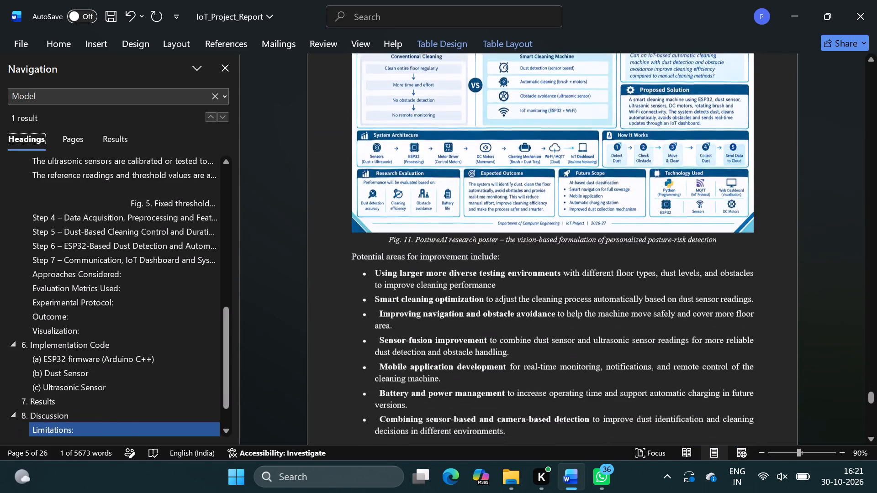
{"action": "scroll", "coordinate": [534, 232], "scroll_direction": "down", "scroll_amount": 2}
Return to the report's front pages and re-examine the sections from Hardware, Dataset & Tools to Methodology Step 2.
{"action": "scroll", "coordinate": [534, 232], "scroll_direction": "up", "scroll_amount": 20}
{"action": "scroll", "coordinate": [534, 232], "scroll_direction": "up", "scroll_amount": 4}
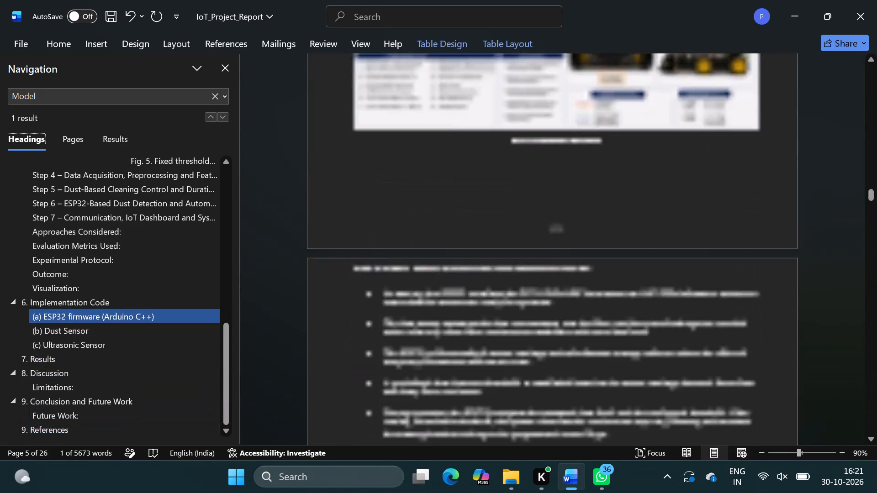
{"action": "scroll", "coordinate": [534, 232], "scroll_direction": "up", "scroll_amount": 20}
{"action": "scroll", "coordinate": [534, 232], "scroll_direction": "down", "scroll_amount": 7}
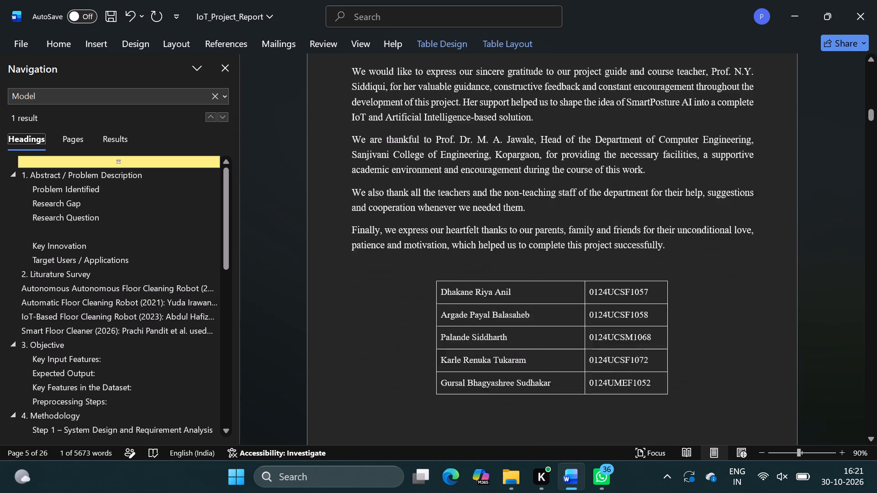
{"action": "scroll", "coordinate": [534, 232], "scroll_direction": "down", "scroll_amount": 6}
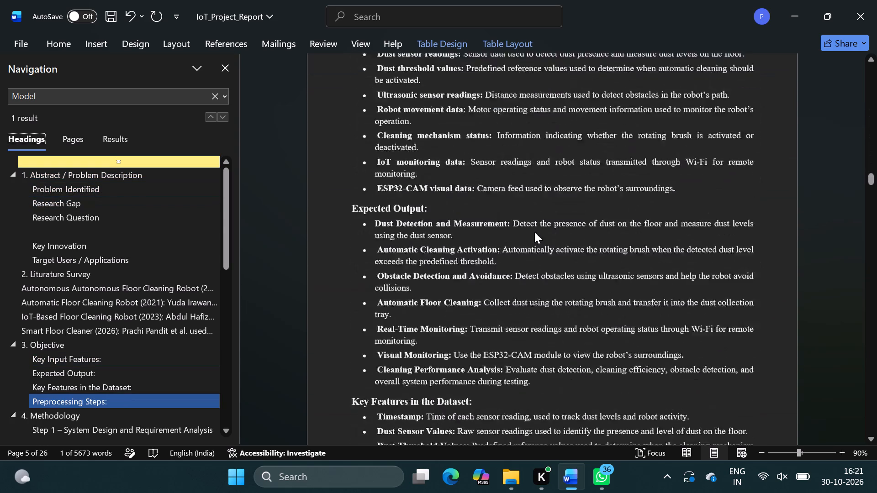
{"action": "scroll", "coordinate": [534, 232], "scroll_direction": "down", "scroll_amount": 1}
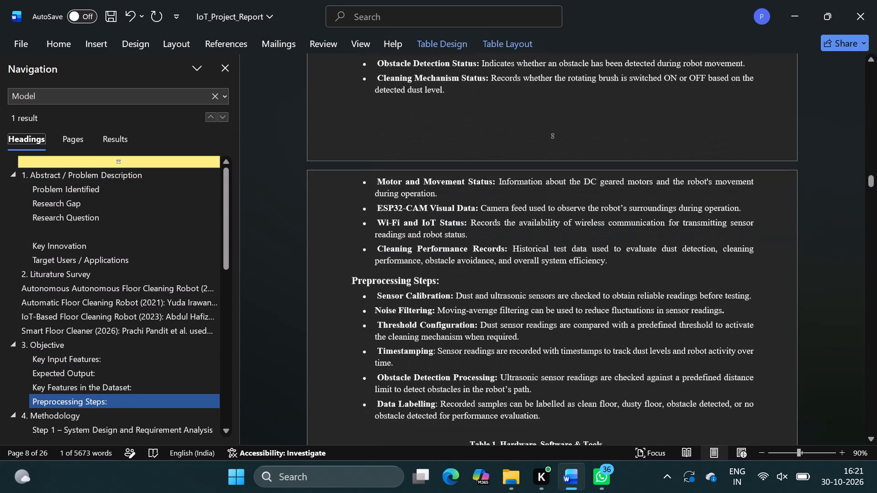
{"action": "scroll", "coordinate": [534, 232], "scroll_direction": "down", "scroll_amount": 3}
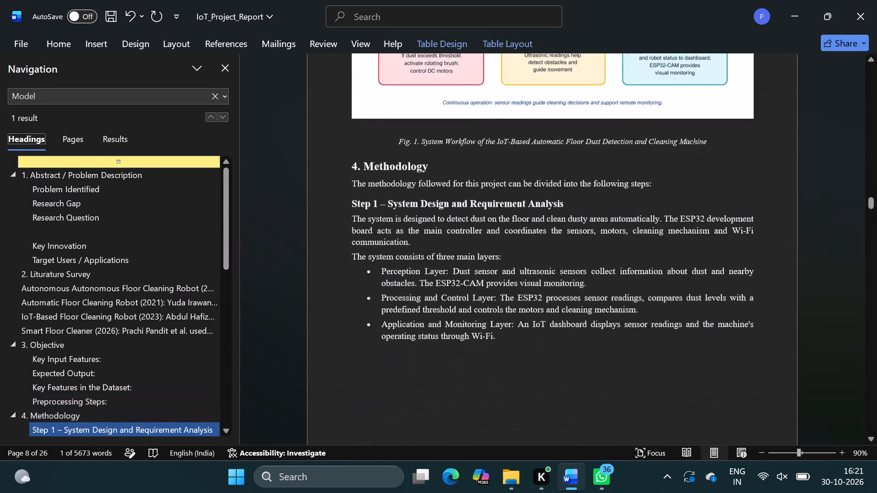
{"action": "scroll", "coordinate": [534, 232], "scroll_direction": "down", "scroll_amount": 3}
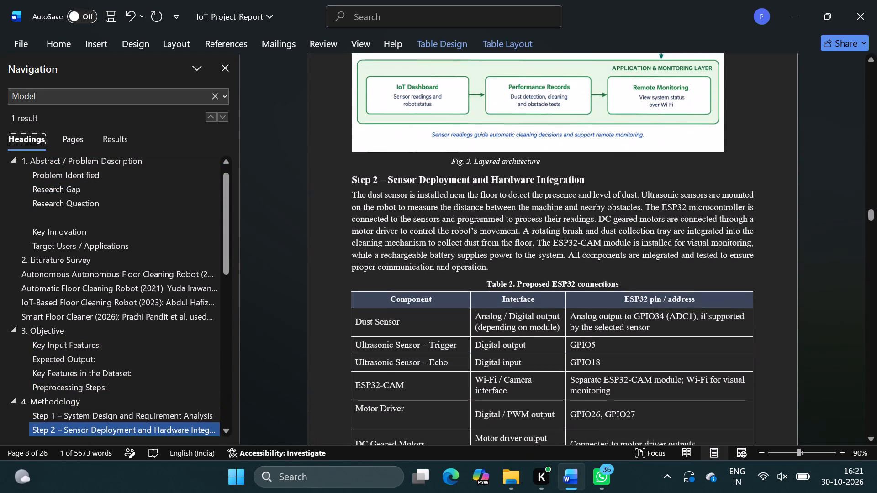
Return to the report's title page.
{"action": "scroll", "coordinate": [534, 232], "scroll_direction": "up", "scroll_amount": 20}
{"action": "scroll", "coordinate": [534, 232], "scroll_direction": "up", "scroll_amount": 19}
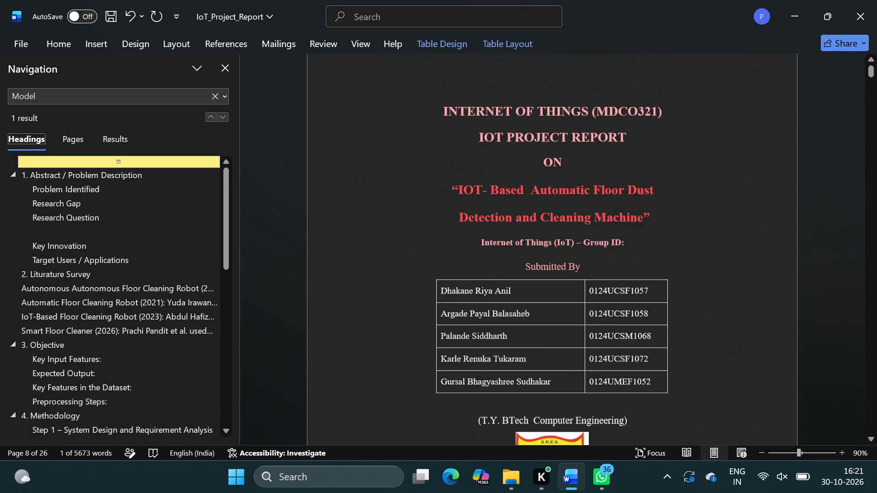
{"action": "scroll", "coordinate": [534, 232], "scroll_direction": "up", "scroll_amount": 14}
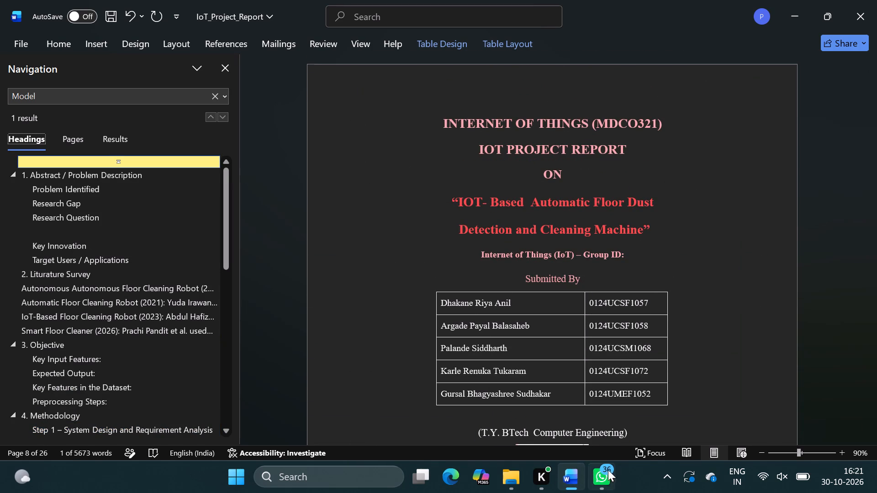
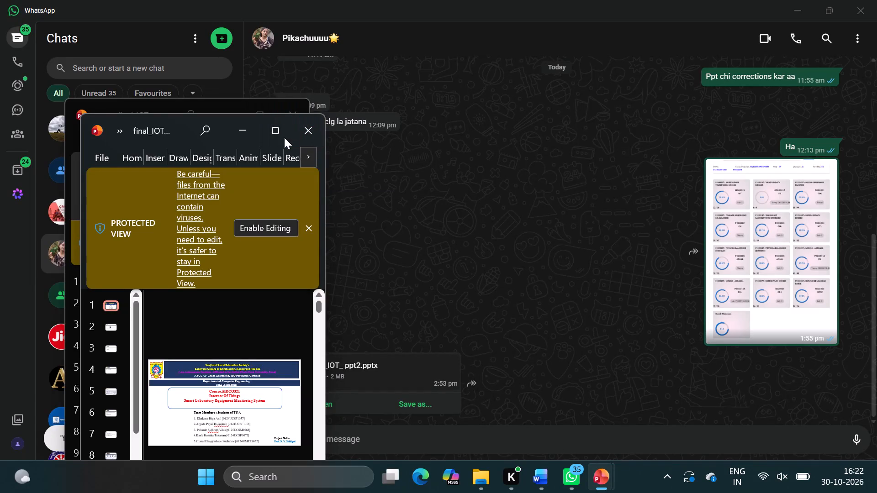
Maximize the final_IOT_ ppt2 presentation in PowerPoint and look through its opening slides, from the Index to the Problem Statement.
{"action": "left_click", "coordinate": [283, 137]}
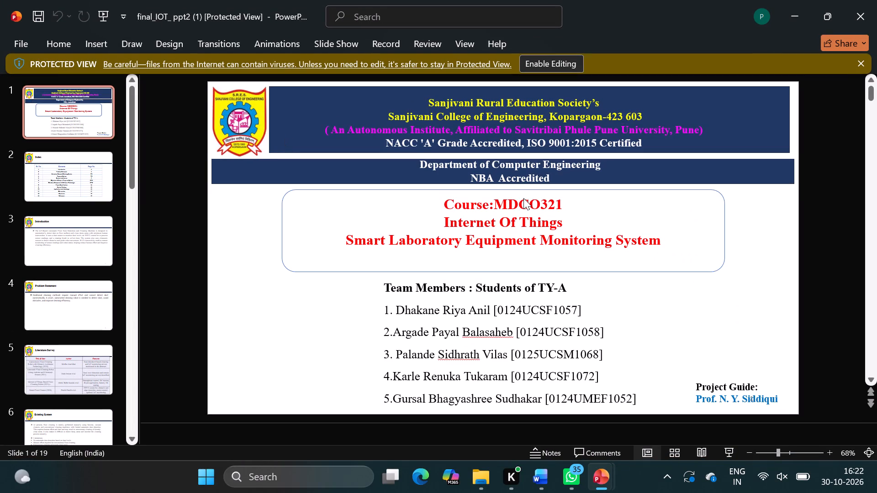
{"action": "key", "text": "Down"}
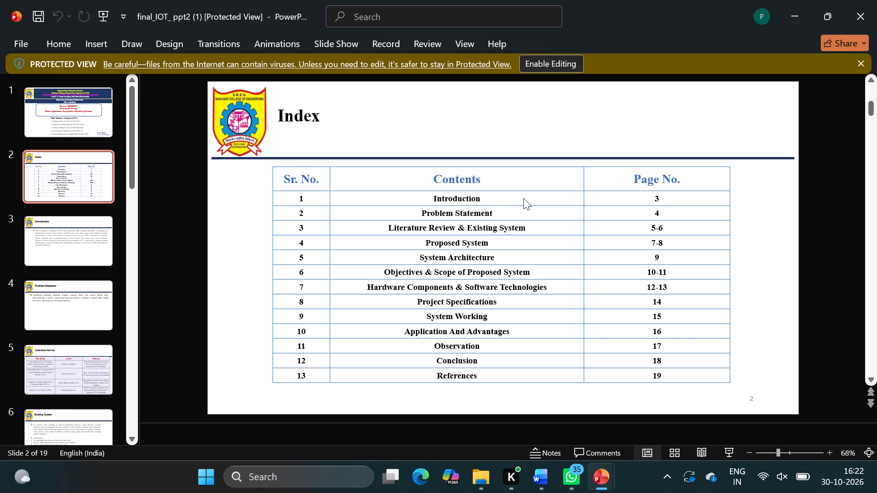
{"action": "key", "text": "Down"}
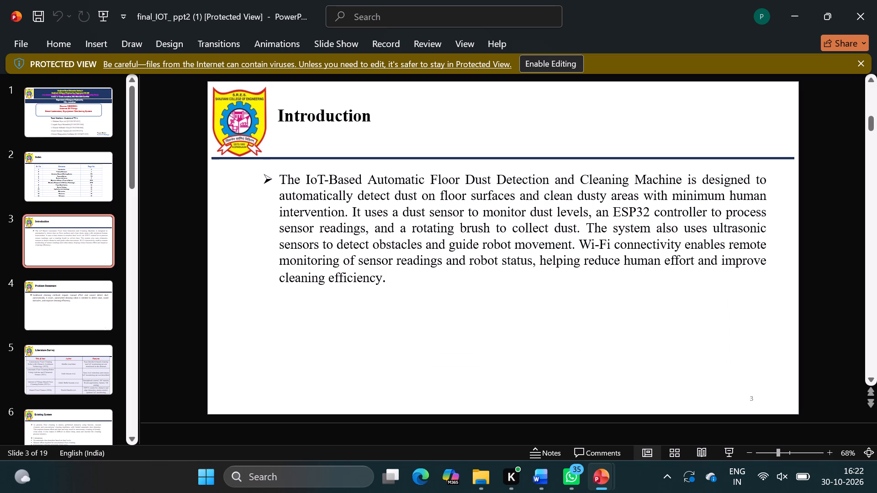
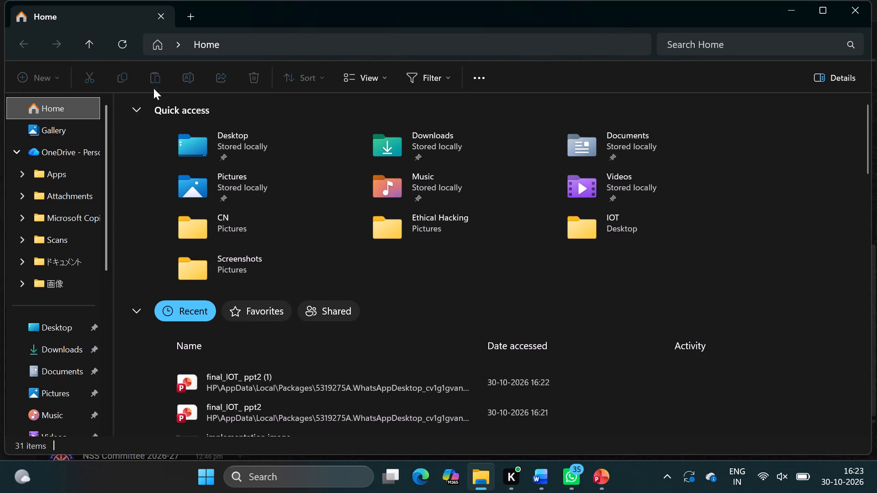
Open the IOT folder on the Desktop in File Explorer.
{"action": "left_click", "coordinate": [51, 327]}
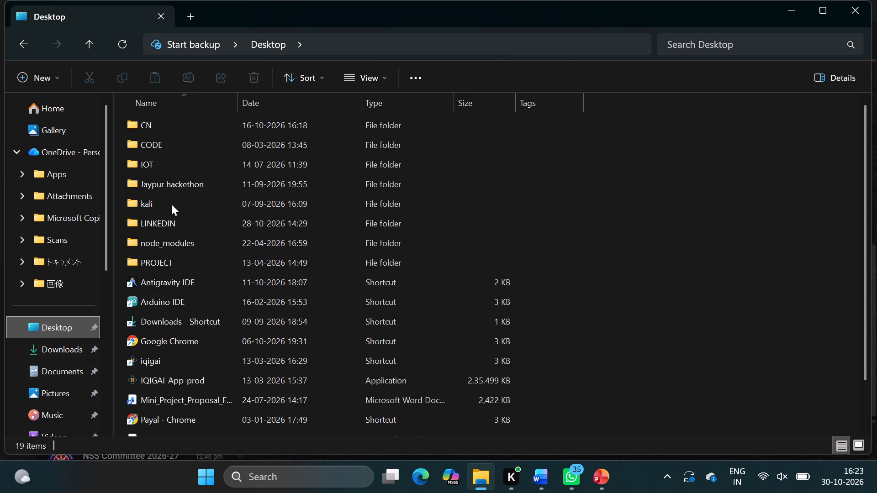
{"action": "double_click", "coordinate": [170, 162]}
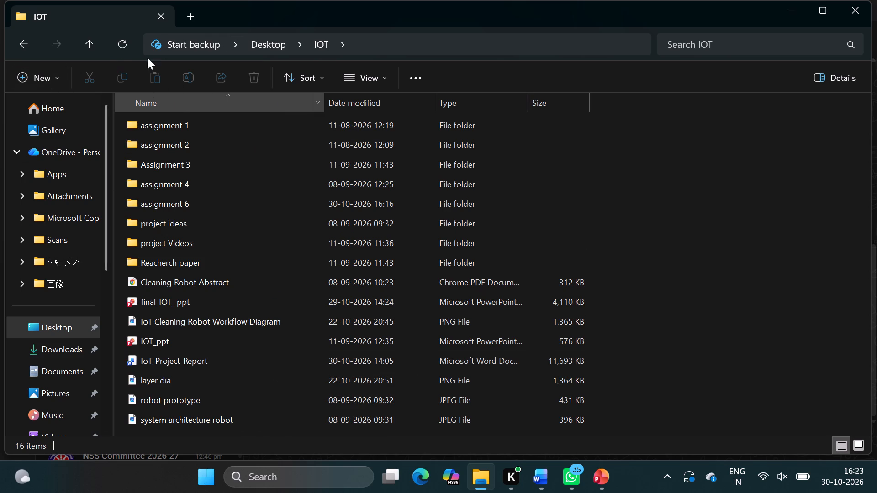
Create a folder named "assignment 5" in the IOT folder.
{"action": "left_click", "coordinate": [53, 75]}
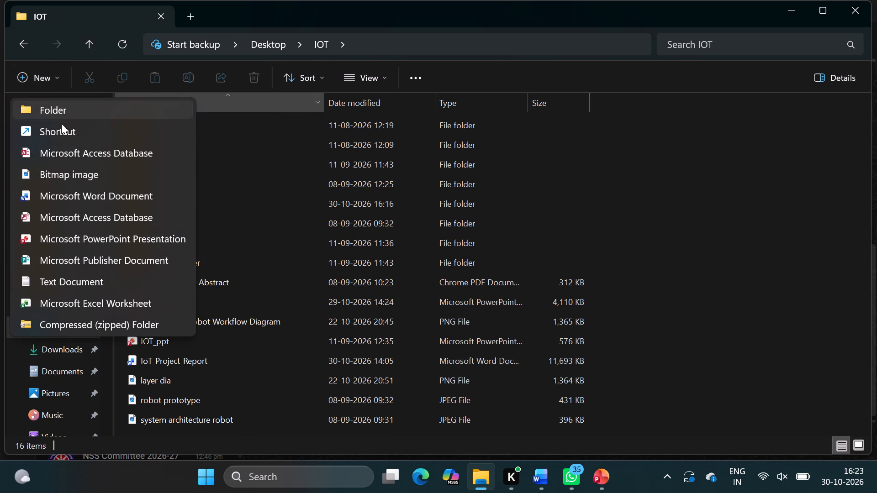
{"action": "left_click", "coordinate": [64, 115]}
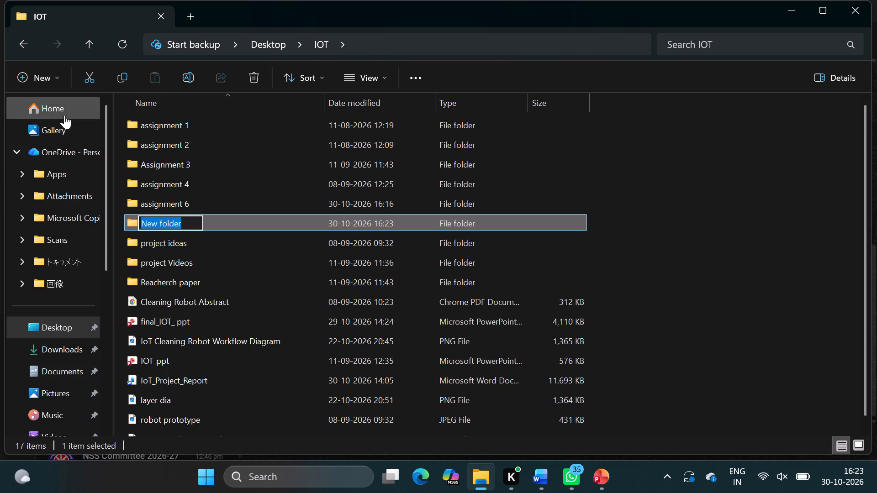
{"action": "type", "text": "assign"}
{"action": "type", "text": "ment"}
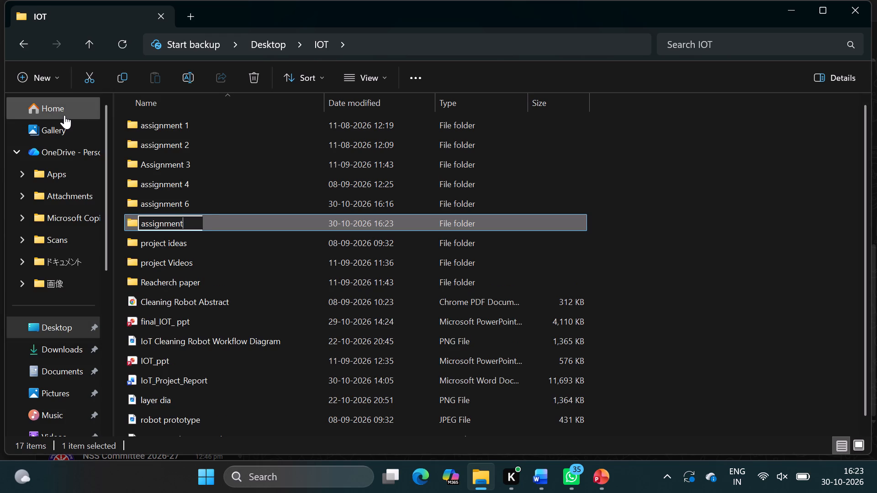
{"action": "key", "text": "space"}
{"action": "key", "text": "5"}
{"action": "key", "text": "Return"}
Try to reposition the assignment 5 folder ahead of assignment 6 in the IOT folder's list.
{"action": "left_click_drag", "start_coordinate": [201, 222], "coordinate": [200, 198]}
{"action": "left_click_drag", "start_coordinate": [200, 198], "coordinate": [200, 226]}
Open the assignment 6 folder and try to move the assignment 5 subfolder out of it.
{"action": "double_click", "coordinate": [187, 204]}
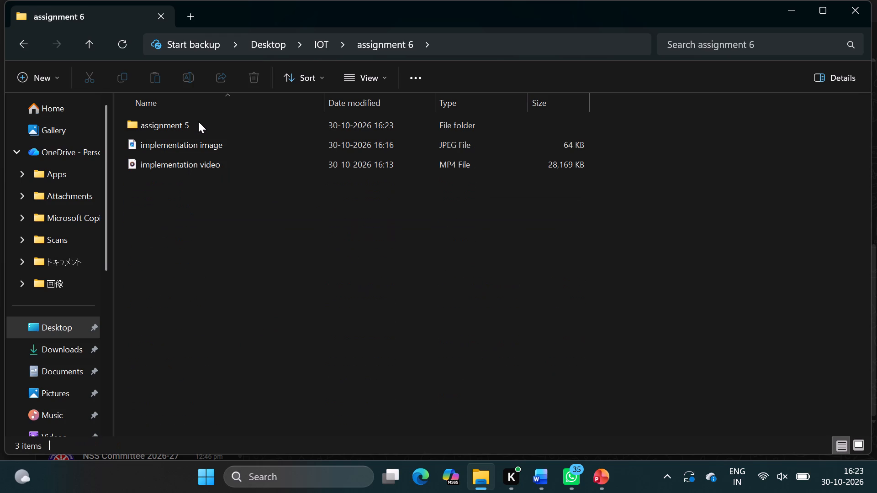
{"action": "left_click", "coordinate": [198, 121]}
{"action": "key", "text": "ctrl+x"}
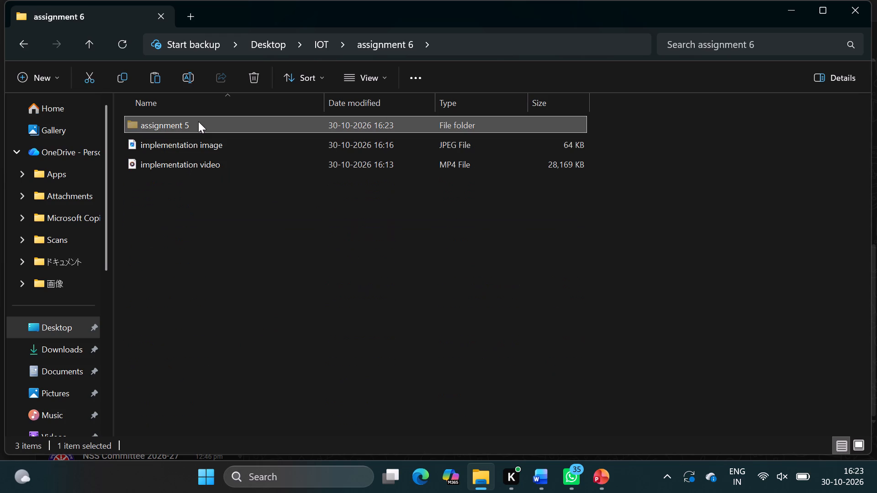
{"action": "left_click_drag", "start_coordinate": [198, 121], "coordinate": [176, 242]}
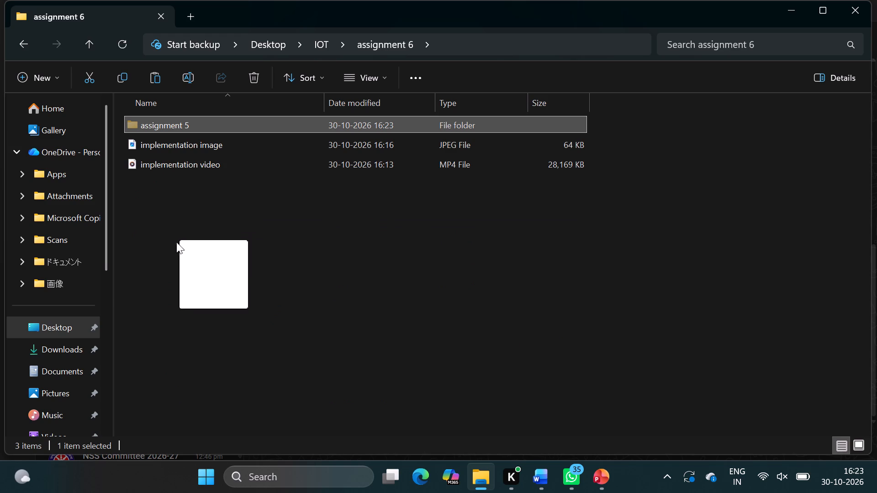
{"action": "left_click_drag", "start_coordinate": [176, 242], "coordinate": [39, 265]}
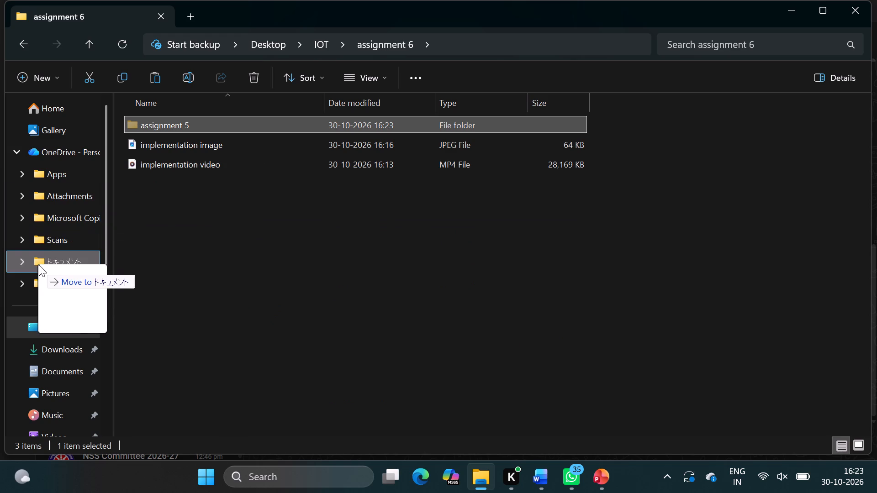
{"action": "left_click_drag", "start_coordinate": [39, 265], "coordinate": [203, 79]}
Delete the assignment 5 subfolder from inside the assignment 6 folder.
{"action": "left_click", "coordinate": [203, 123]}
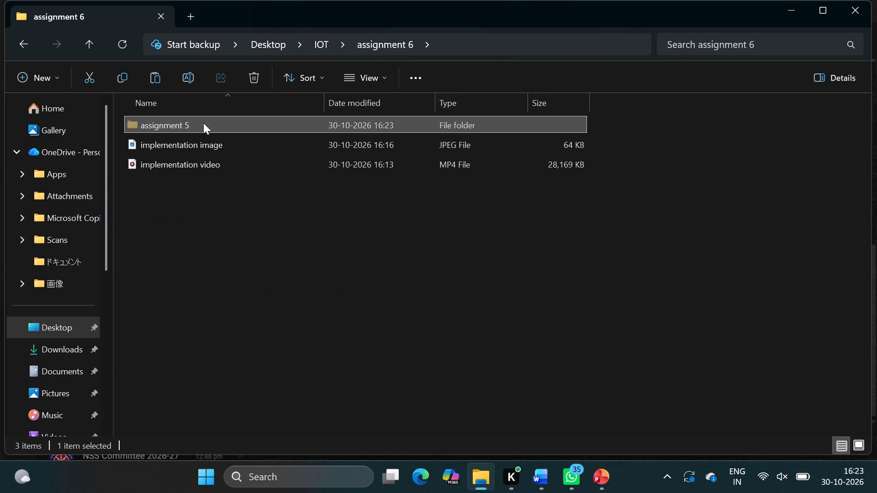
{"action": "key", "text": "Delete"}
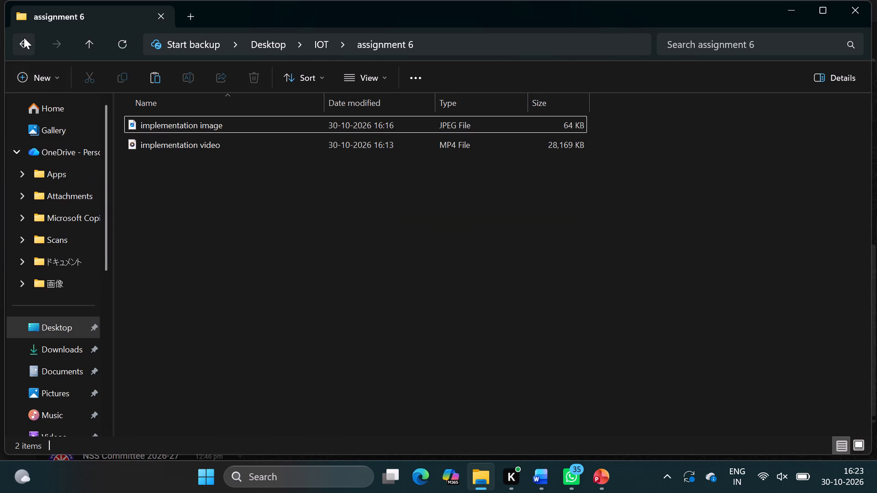
Return to the IOT folder and create a folder named "assignment 5" there.
{"action": "left_click", "coordinate": [24, 37]}
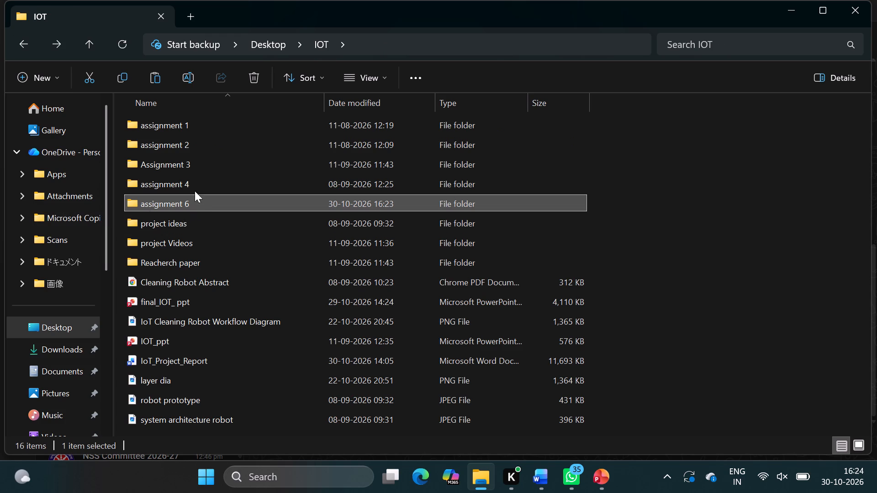
{"action": "left_click", "coordinate": [27, 79]}
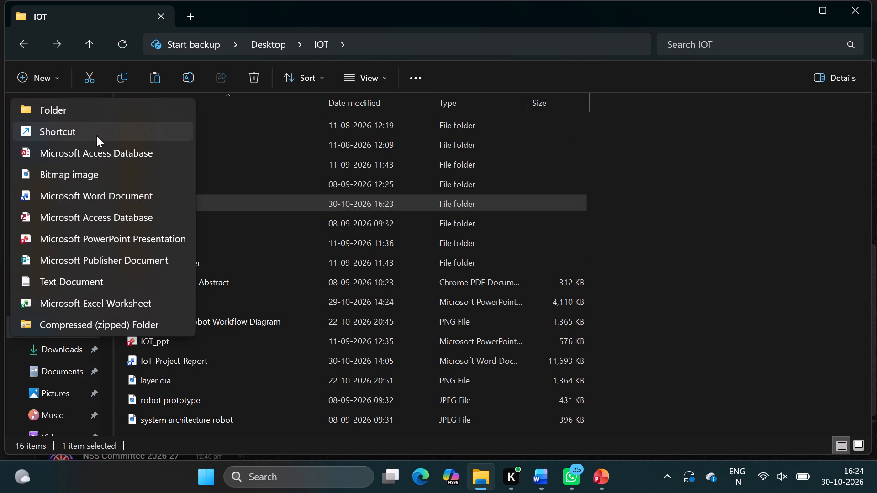
{"action": "left_click", "coordinate": [89, 117]}
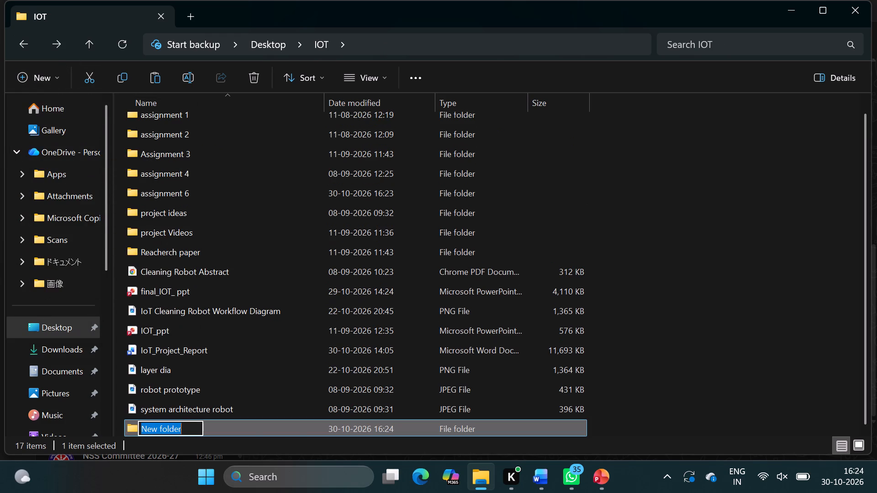
{"action": "type", "text": "assignment"}
{"action": "key", "text": "space"}
{"action": "key", "text": "5"}
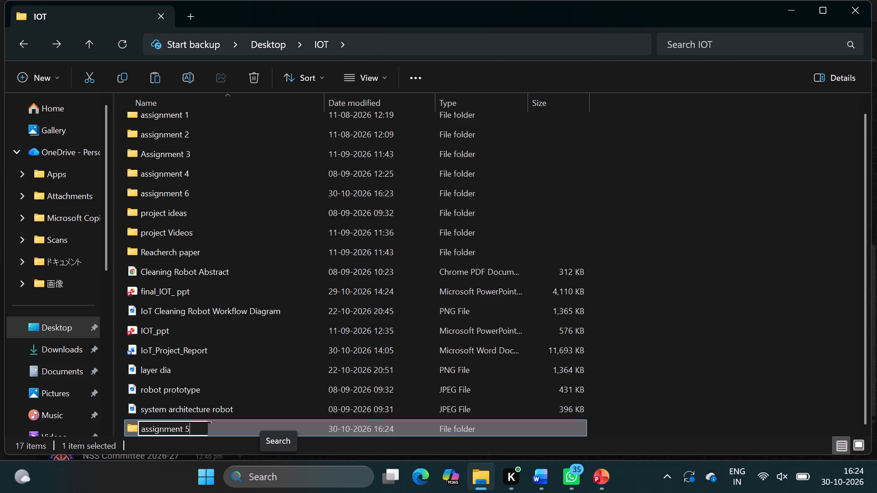
{"action": "key", "text": "Return"}
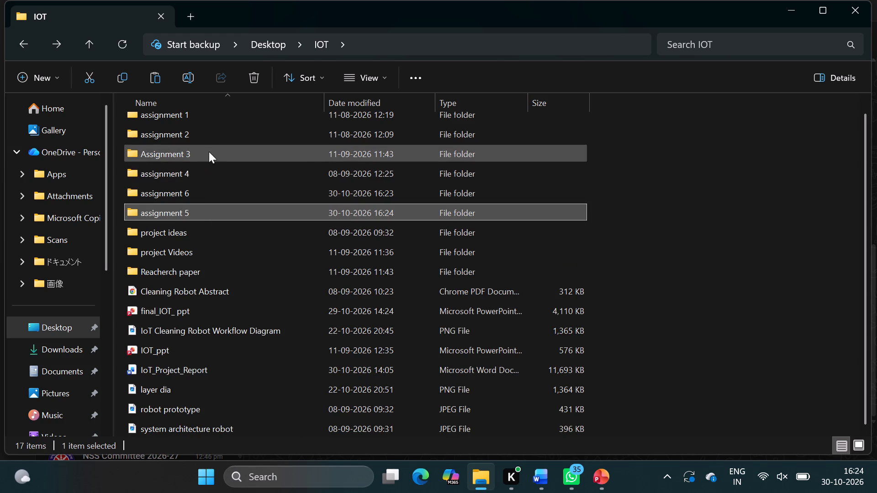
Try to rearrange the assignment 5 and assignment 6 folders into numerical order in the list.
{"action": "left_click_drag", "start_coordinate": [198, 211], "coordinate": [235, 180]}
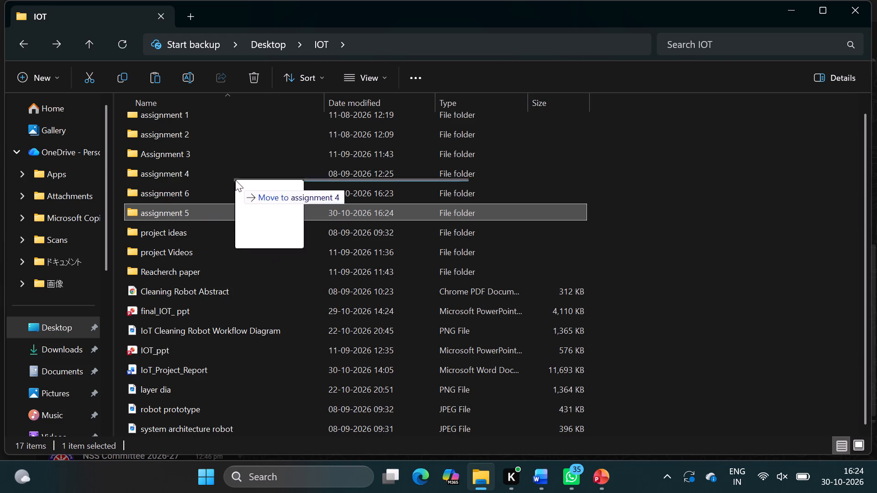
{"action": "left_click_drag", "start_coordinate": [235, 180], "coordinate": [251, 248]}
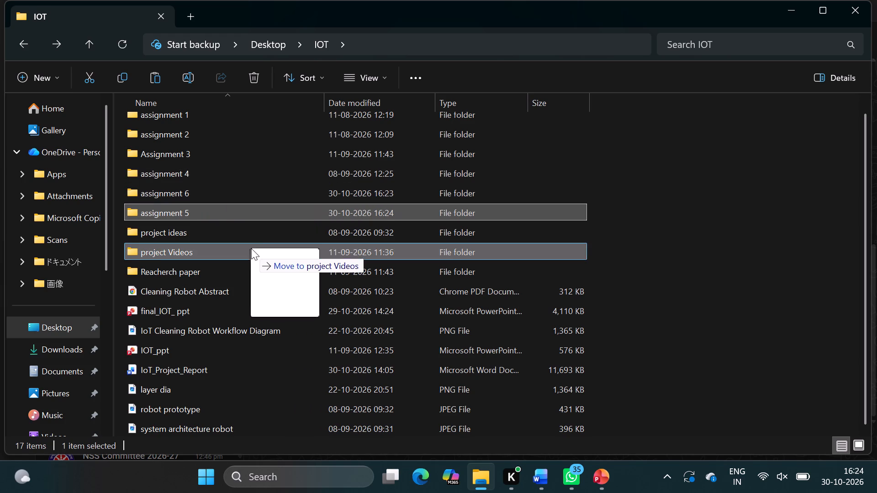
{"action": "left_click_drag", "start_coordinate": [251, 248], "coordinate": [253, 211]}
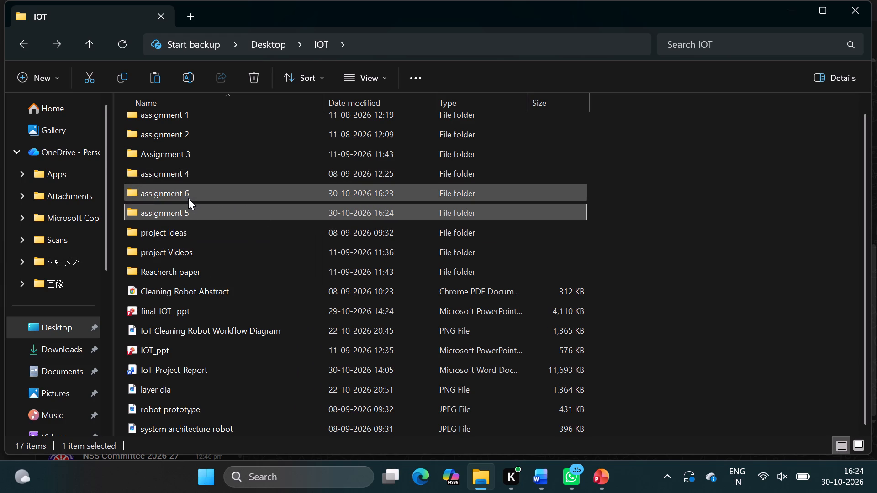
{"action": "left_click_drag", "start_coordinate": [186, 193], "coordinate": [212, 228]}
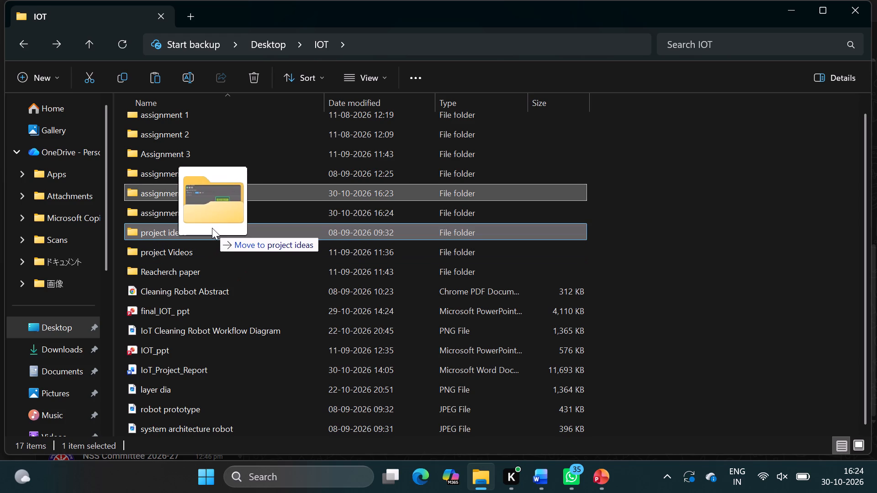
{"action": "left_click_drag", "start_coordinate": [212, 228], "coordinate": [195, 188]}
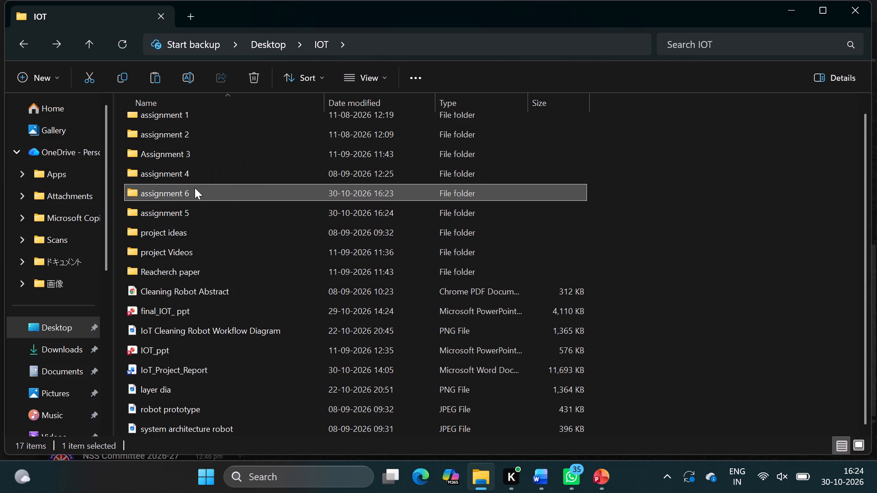
Open the sorting options for the IOT folder's contents.
{"action": "left_click", "coordinate": [308, 82]}
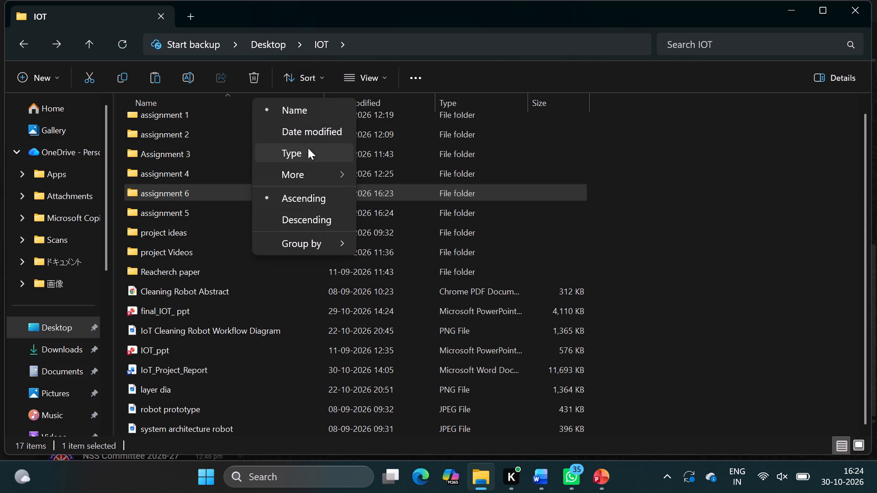
Re-sort the IOT folder's contents, switching to descending order and back to ascending order by name.
{"action": "left_click", "coordinate": [301, 218]}
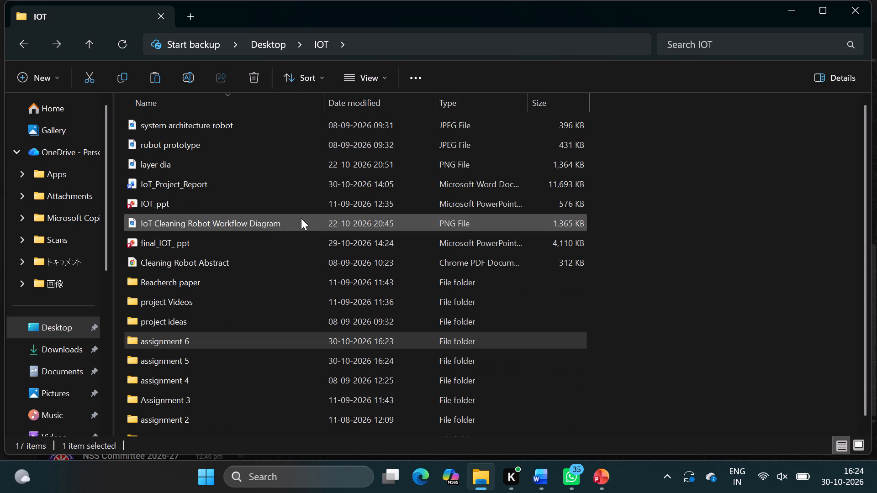
{"action": "left_click", "coordinate": [305, 80]}
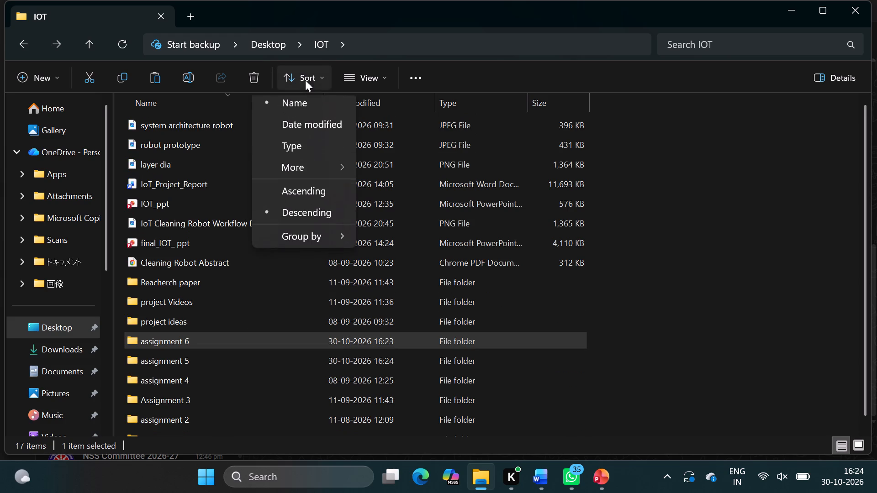
{"action": "left_click", "coordinate": [295, 200]}
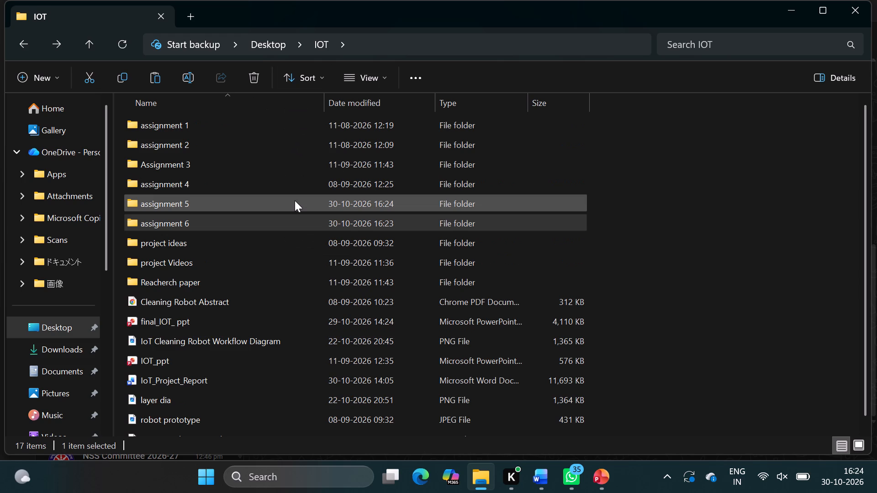
Delete the final_IOT_ ppt and IOT_ppt presentation files from the IOT folder.
{"action": "scroll", "coordinate": [291, 296], "scroll_direction": "down", "scroll_amount": 1}
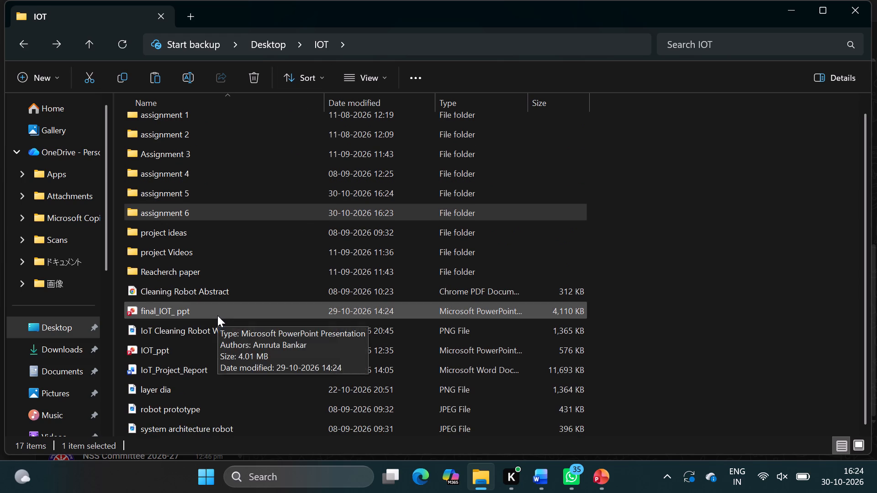
{"action": "left_click", "coordinate": [201, 317]}
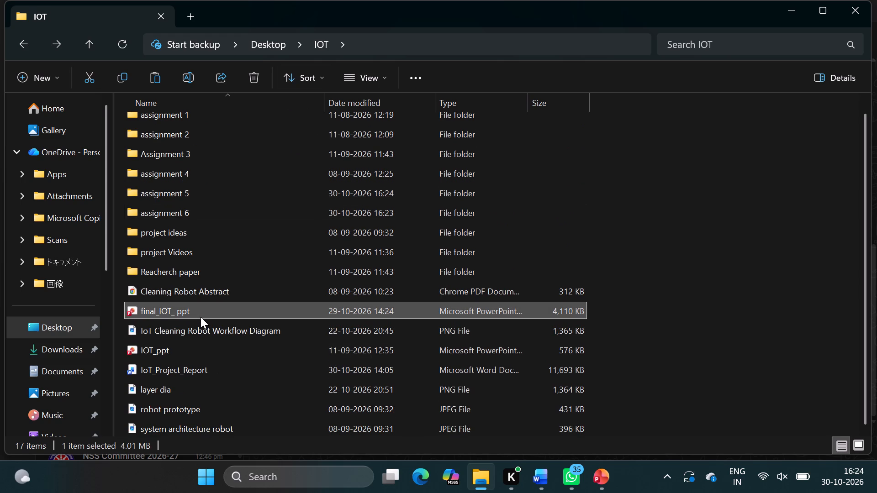
{"action": "key", "text": "Delete"}
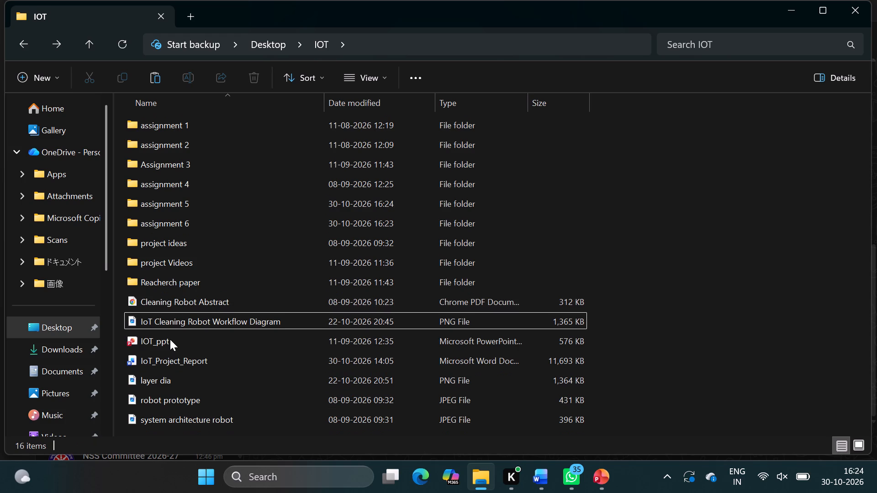
{"action": "left_click", "coordinate": [169, 341]}
{"action": "key", "text": "Delete"}
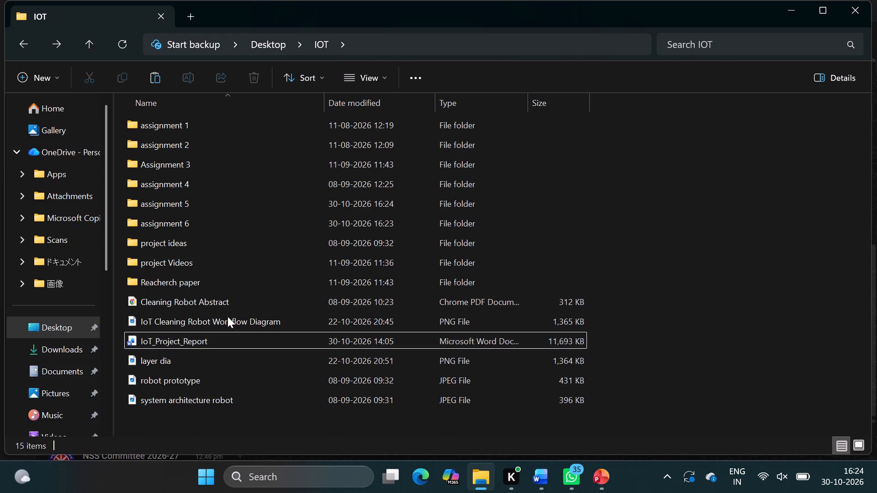
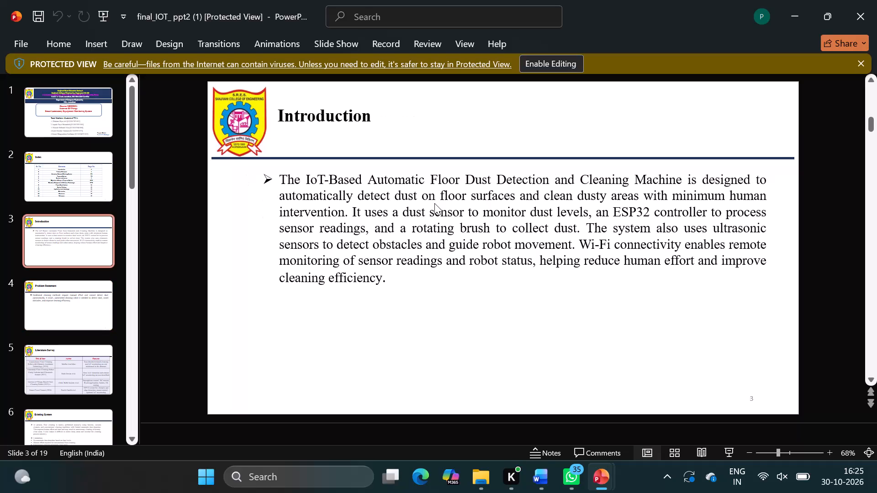
Review the floor-cleaning project slides from Introduction through Applications and Advantages, and go back to the Literature Survey slide.
{"action": "scroll", "coordinate": [406, 250], "scroll_direction": "down", "scroll_amount": 2}
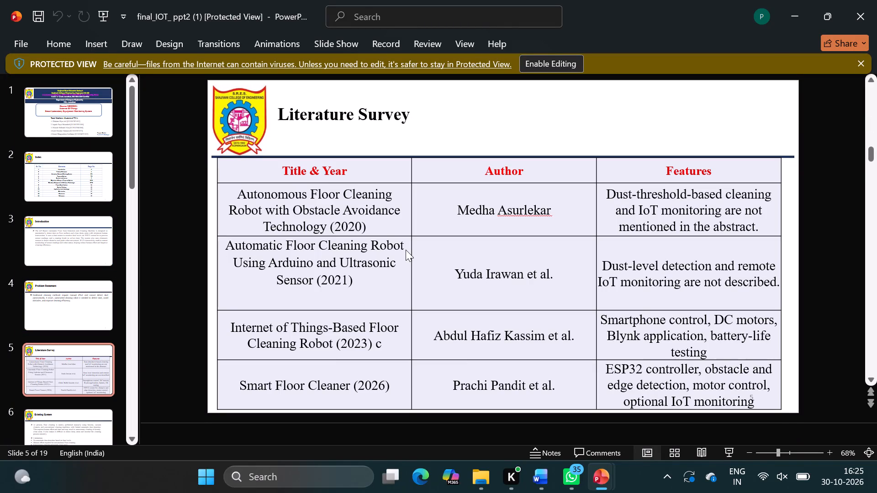
{"action": "scroll", "coordinate": [683, 276], "scroll_direction": "down", "scroll_amount": 2}
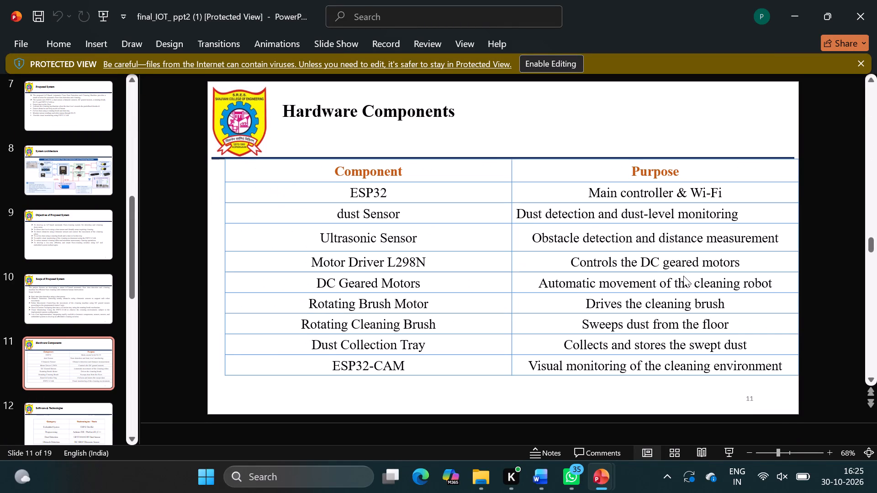
{"action": "scroll", "coordinate": [683, 276], "scroll_direction": "up", "scroll_amount": 4}
{"action": "scroll", "coordinate": [683, 276], "scroll_direction": "down", "scroll_amount": 5}
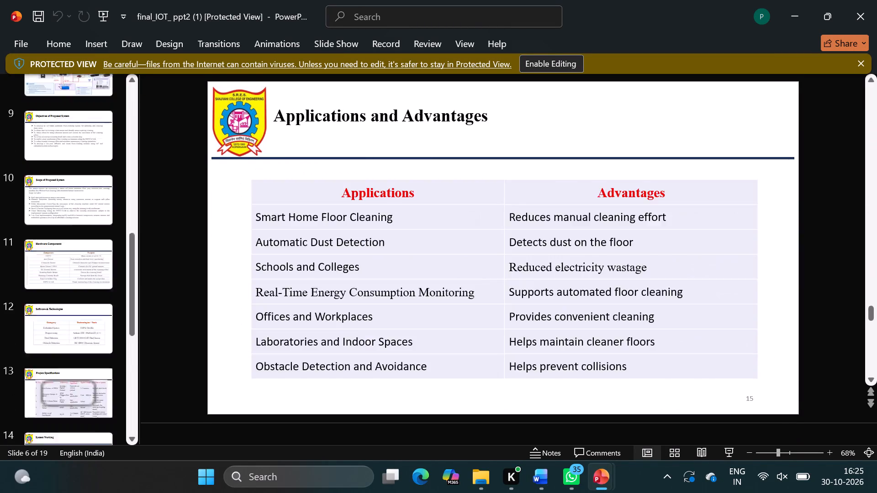
{"action": "scroll", "coordinate": [683, 276], "scroll_direction": "up", "scroll_amount": 2}
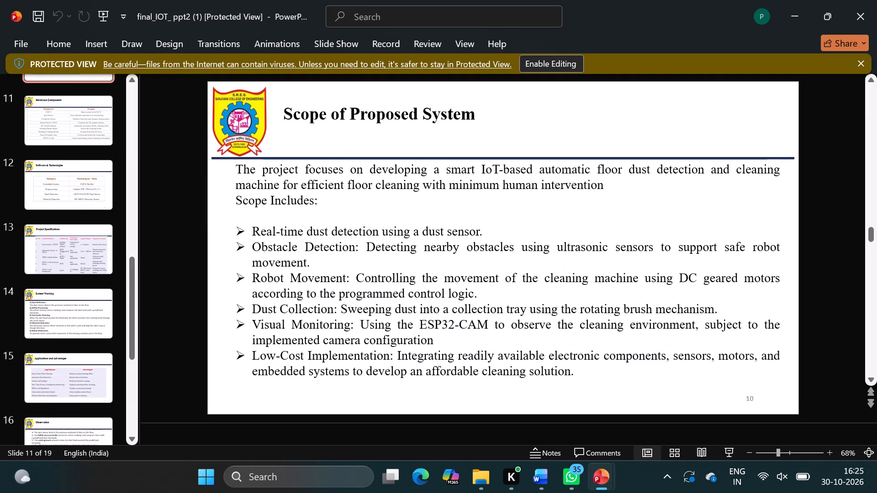
{"action": "scroll", "coordinate": [683, 276], "scroll_direction": "up", "scroll_amount": 2}
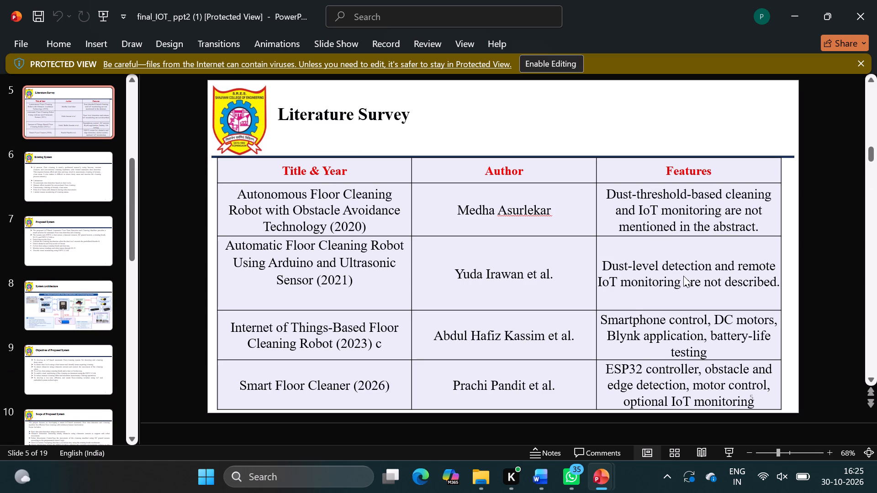
Go to the Problem Statement slide in the final_IOT_ ppt2 PowerPoint presentation and enable editing for the protected file.
{"action": "scroll", "coordinate": [526, 200], "scroll_direction": "up", "scroll_amount": 1}
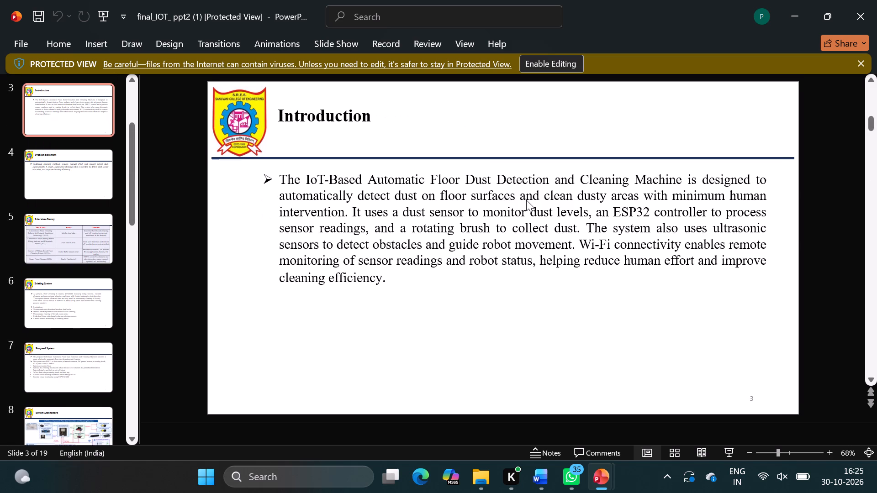
{"action": "scroll", "coordinate": [526, 200], "scroll_direction": "down", "scroll_amount": 1}
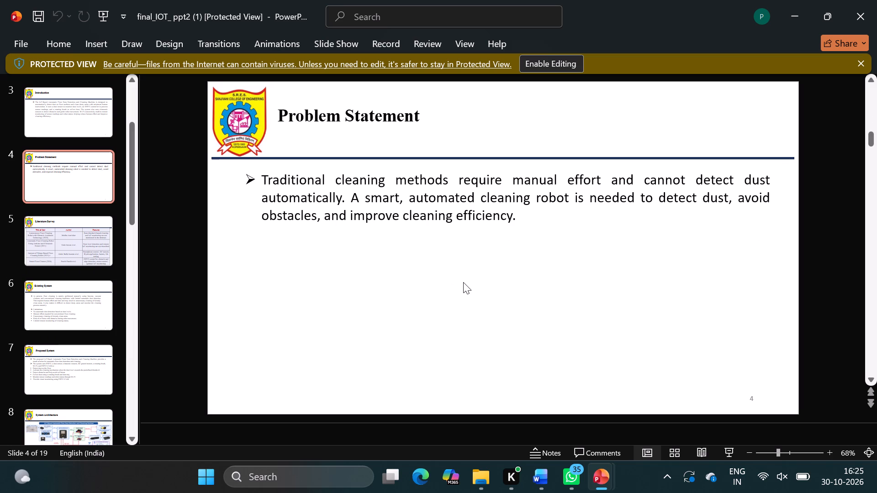
{"action": "left_click", "coordinate": [378, 176]}
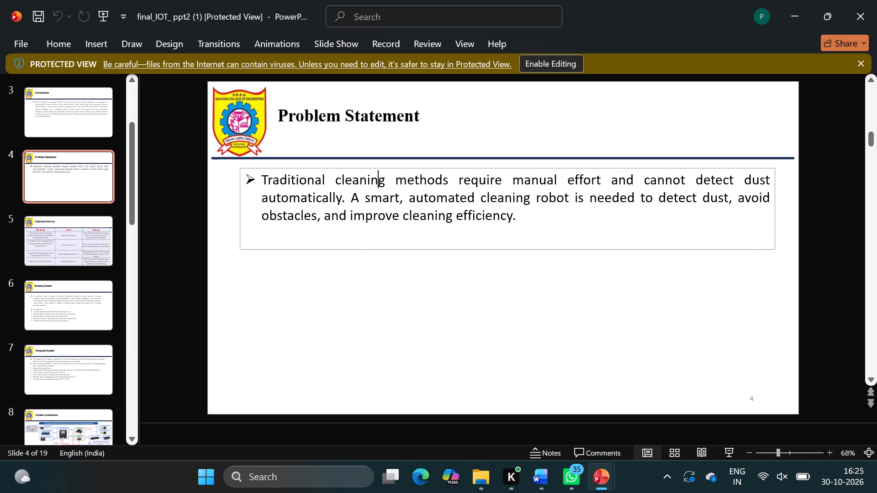
{"action": "left_click", "coordinate": [371, 191]}
{"action": "left_click", "coordinate": [559, 66]}
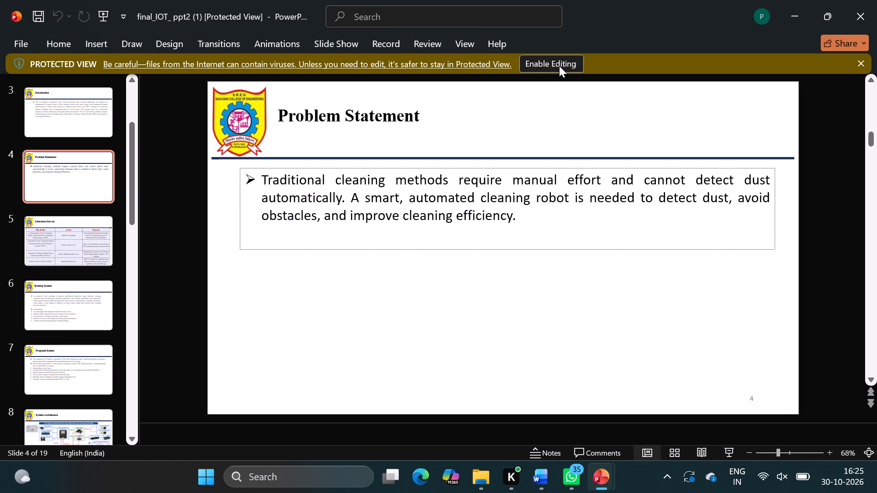
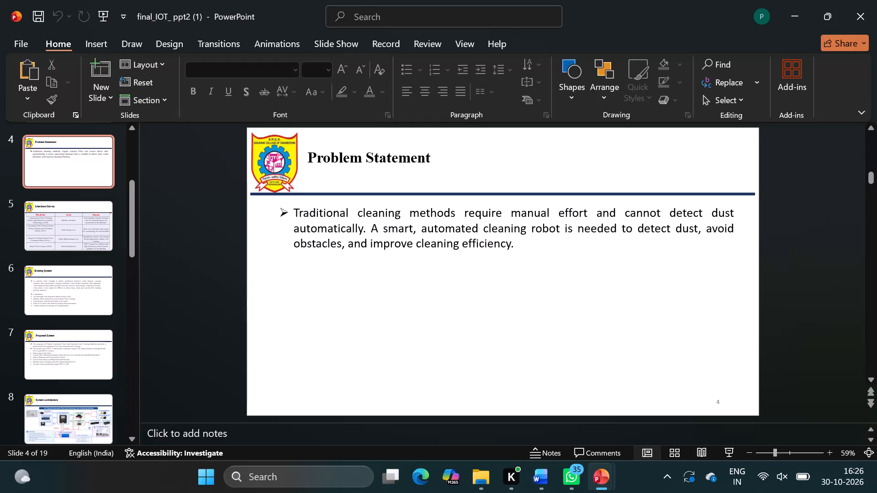
Replace the Problem Statement slide's body text after "Traditional" with the copied IoT-Based Autonomous Floor Cleaning Robot statement.
{"action": "left_click_drag", "start_coordinate": [359, 213], "coordinate": [423, 222]}
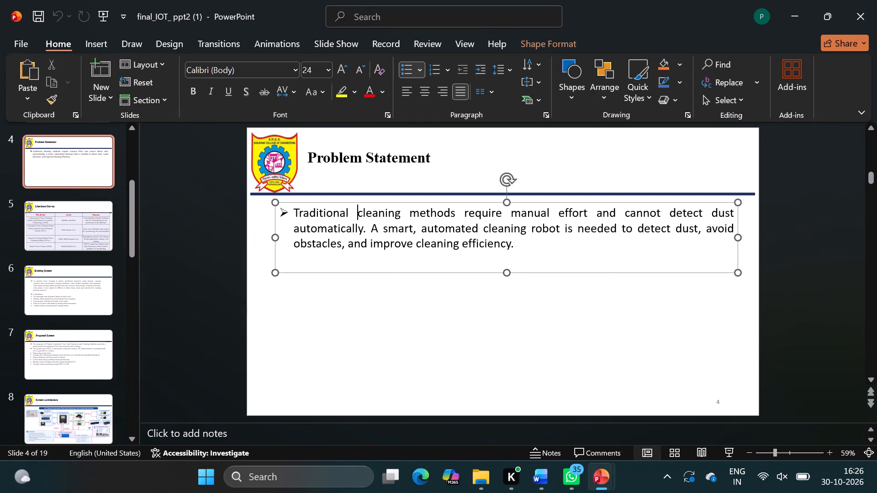
{"action": "left_click_drag", "start_coordinate": [423, 222], "coordinate": [525, 254]}
{"action": "key", "text": "BackSpace"}
{"action": "key", "text": "ctrl+v"}
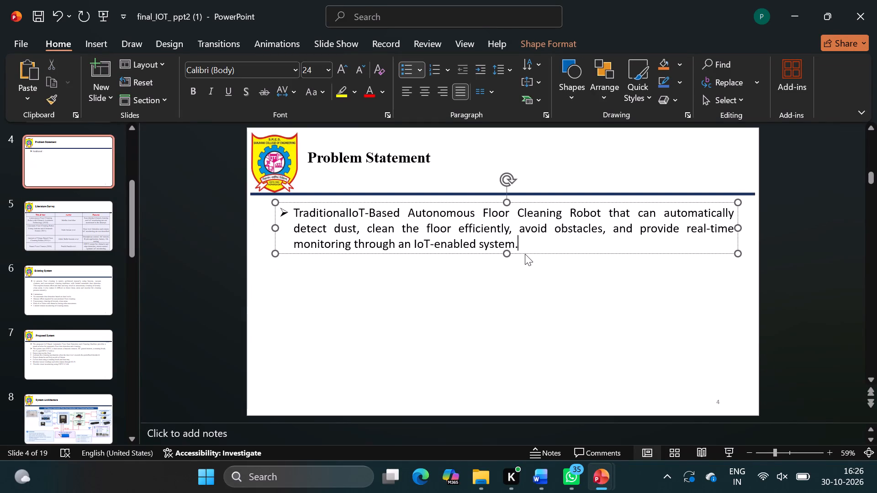
Delete the leftover word "Traditional" in front of "IoT-Based" in the problem statement and save the presentation.
{"action": "left_click", "coordinate": [351, 210]}
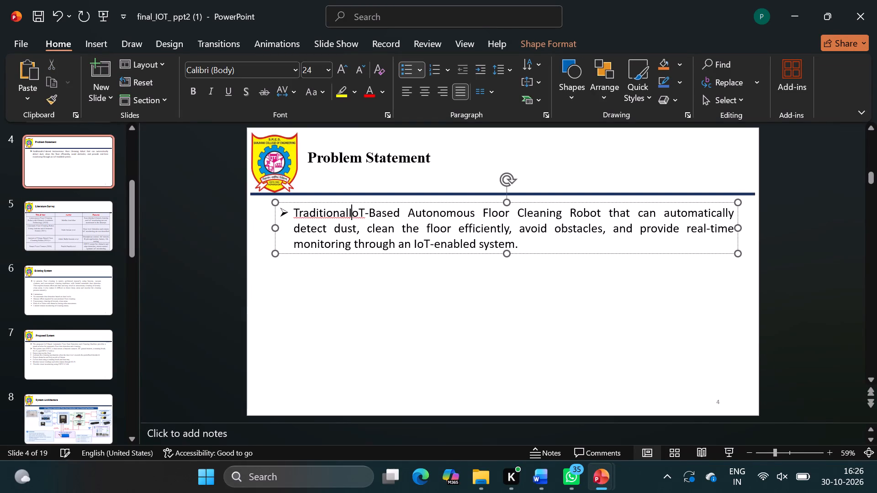
{"action": "key", "text": "Left"}
{"action": "key", "text": "BackSpace"}
{"action": "key", "text": "BackSpace"}
{"action": "key", "text": "BackSpace"}
{"action": "key", "text": "BackSpace"}
{"action": "key", "text": "BackSpace"}
{"action": "key", "text": "BackSpace"}
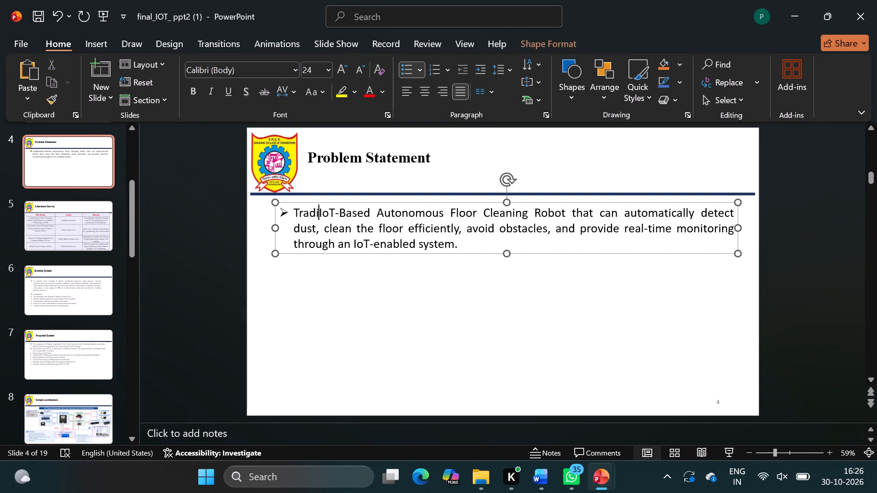
{"action": "key", "text": "BackSpace"}
{"action": "key", "text": "BackSpace"}
{"action": "key", "text": "BackSpace"}
{"action": "key", "text": "BackSpace"}
{"action": "key", "text": "BackSpace"}
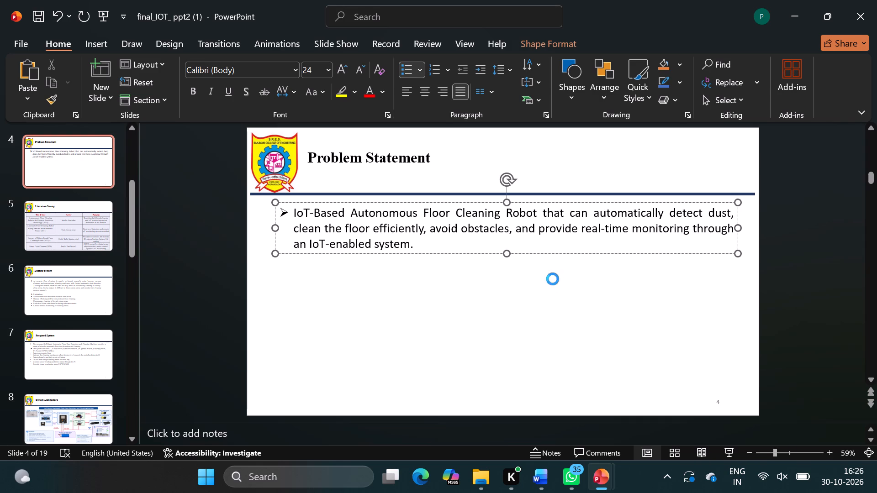
{"action": "key", "text": "ctrl+s"}
{"action": "key", "text": "ctrl+s"}
{"action": "key", "text": "ctrl+s"}
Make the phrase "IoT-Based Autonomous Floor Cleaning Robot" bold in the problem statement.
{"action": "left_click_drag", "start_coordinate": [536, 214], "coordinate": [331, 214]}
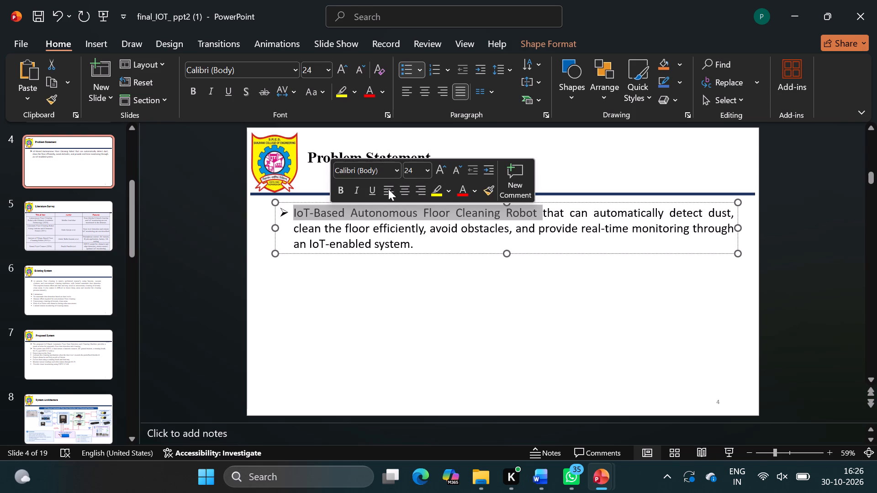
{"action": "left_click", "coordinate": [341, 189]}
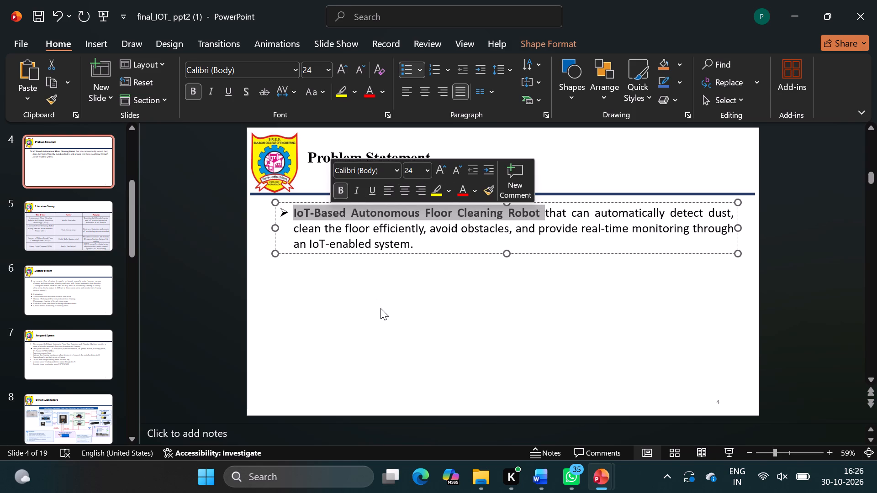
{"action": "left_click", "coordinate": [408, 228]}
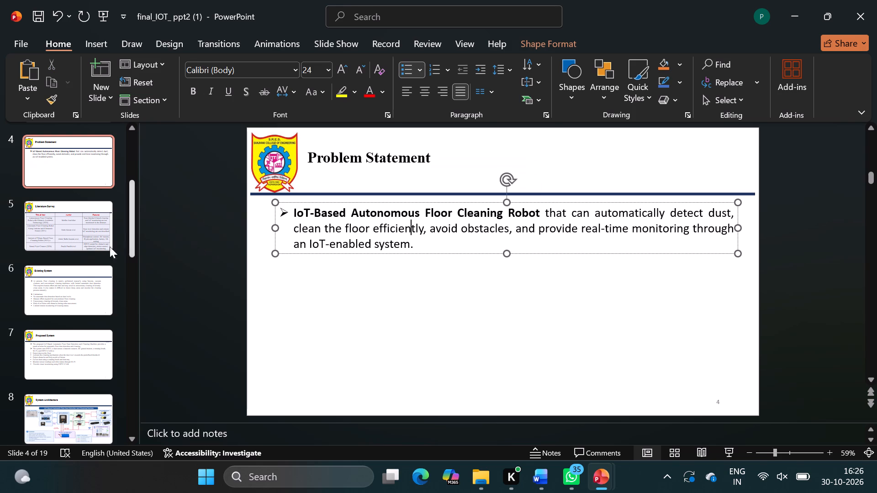
Copy the formatting of the Existing System slide's first paragraph onto the whole problem statement text with Format Painter.
{"action": "left_click", "coordinate": [76, 279]}
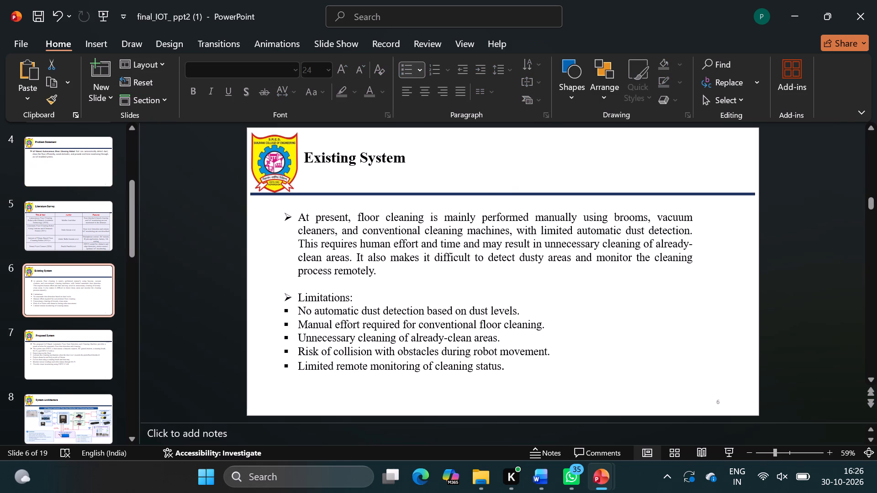
{"action": "left_click", "coordinate": [374, 273]}
{"action": "left_click_drag", "start_coordinate": [332, 266], "coordinate": [360, 261]}
{"action": "left_click", "coordinate": [518, 230]}
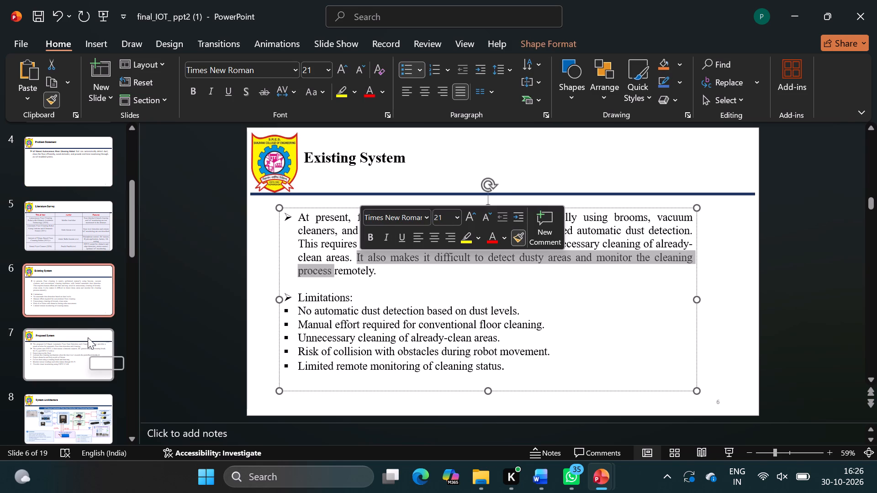
{"action": "left_click", "coordinate": [75, 189]}
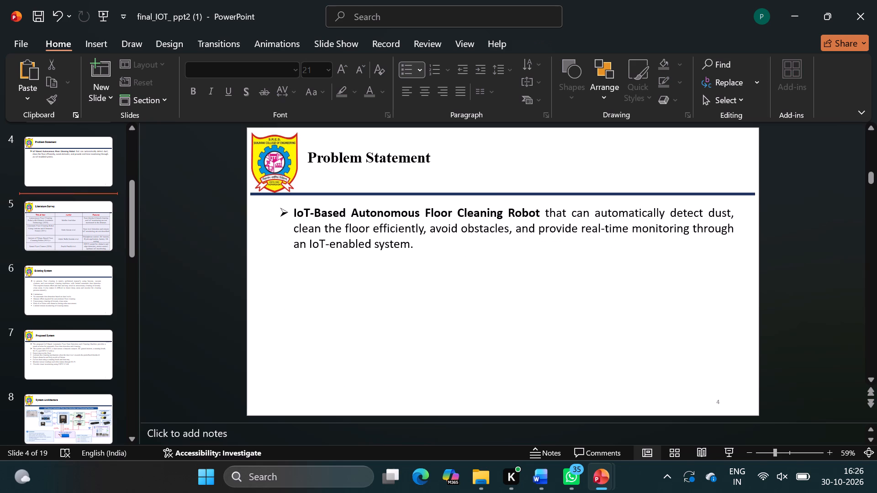
{"action": "left_click_drag", "start_coordinate": [292, 213], "coordinate": [416, 245]}
{"action": "left_click", "coordinate": [396, 279]}
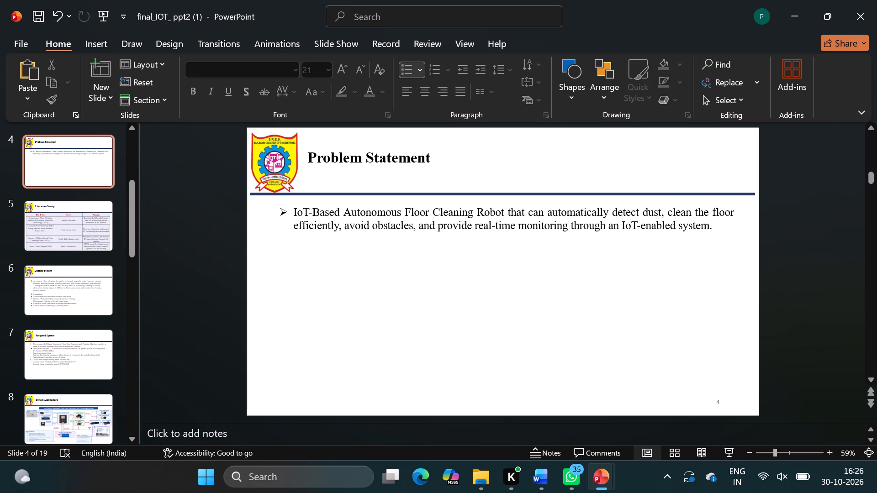
{"action": "left_click_drag", "start_coordinate": [504, 212], "coordinate": [396, 209]}
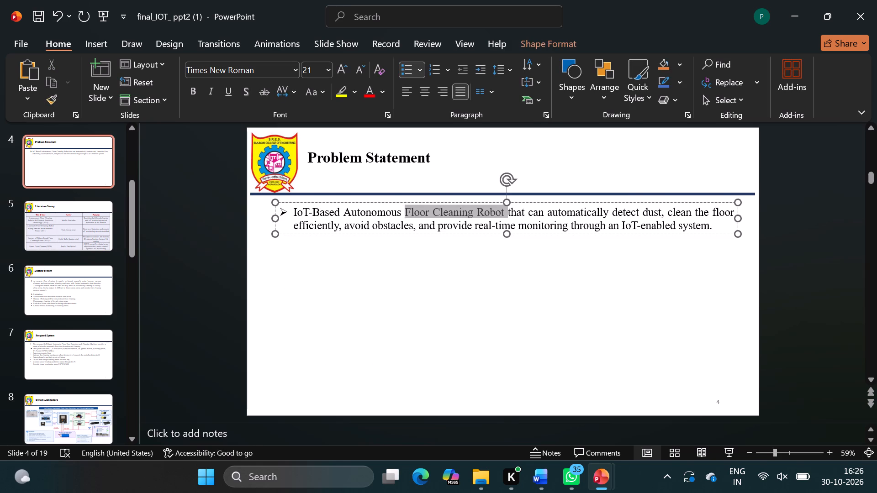
{"action": "left_click_drag", "start_coordinate": [396, 209], "coordinate": [299, 212]}
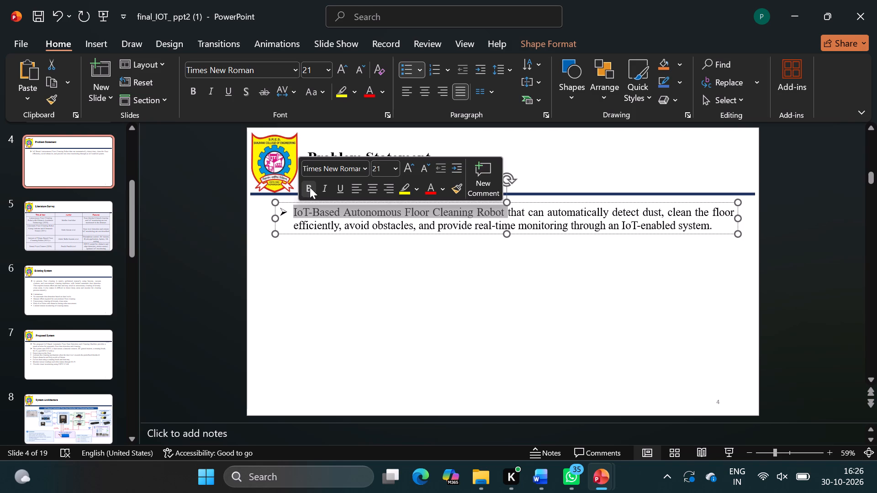
{"action": "left_click", "coordinate": [310, 187]}
{"action": "left_click", "coordinate": [333, 299]}
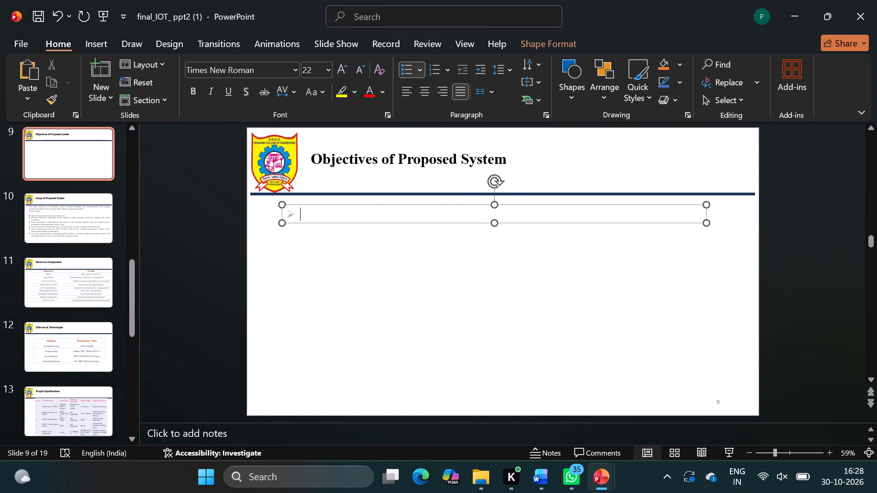
{"action": "key", "text": "ctrl+v"}
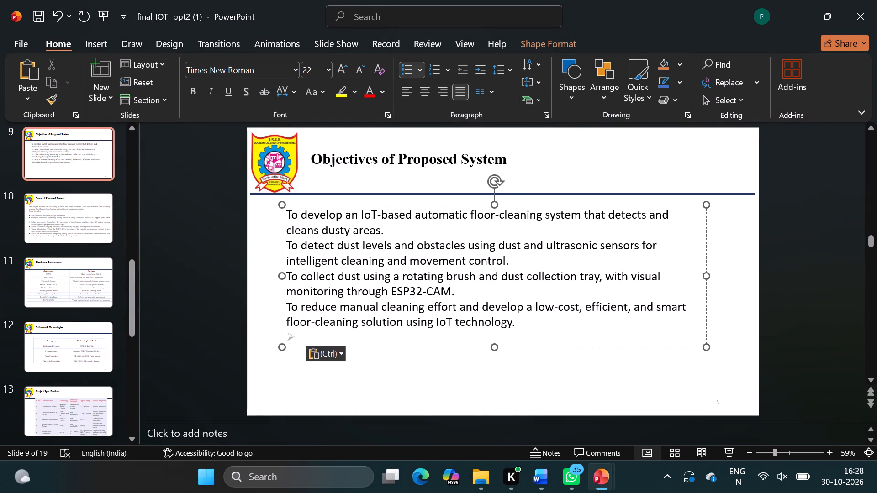
Apply arrow bullets to the four pasted objectives and save the presentation.
{"action": "left_click_drag", "start_coordinate": [288, 214], "coordinate": [530, 316]}
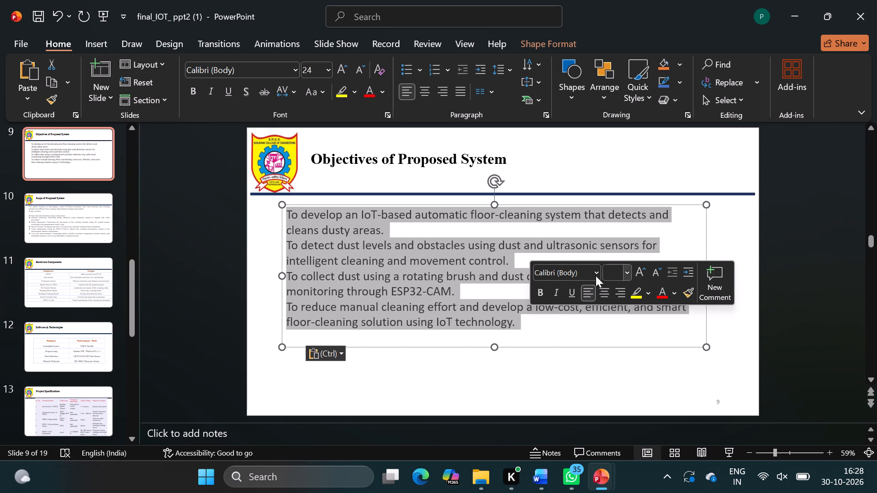
{"action": "left_click", "coordinate": [548, 288]}
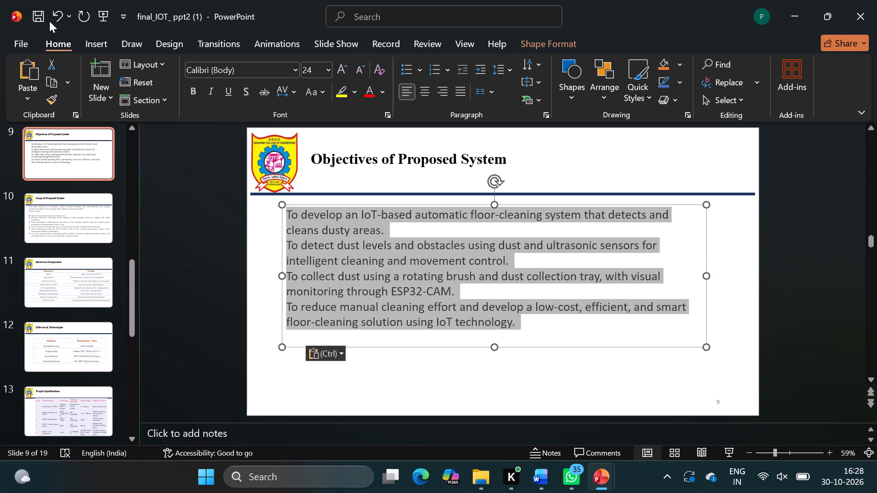
{"action": "left_click", "coordinate": [413, 73]}
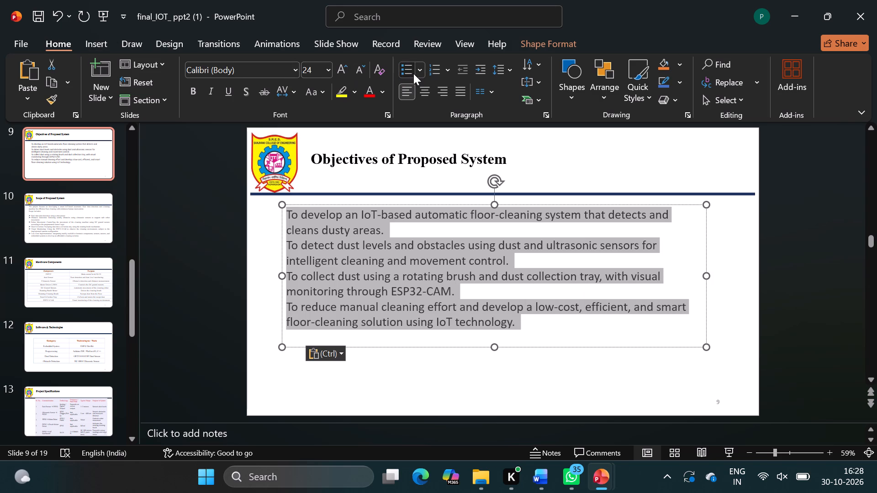
{"action": "left_click", "coordinate": [418, 70]}
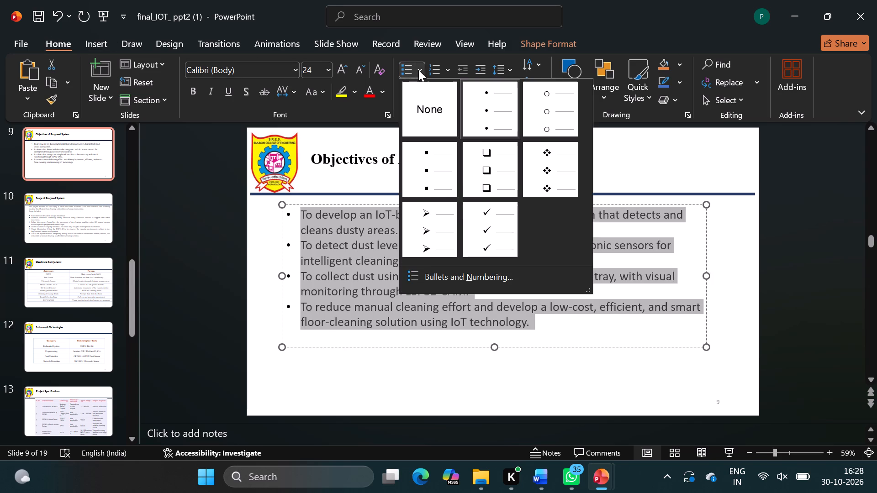
{"action": "left_click", "coordinate": [429, 240]}
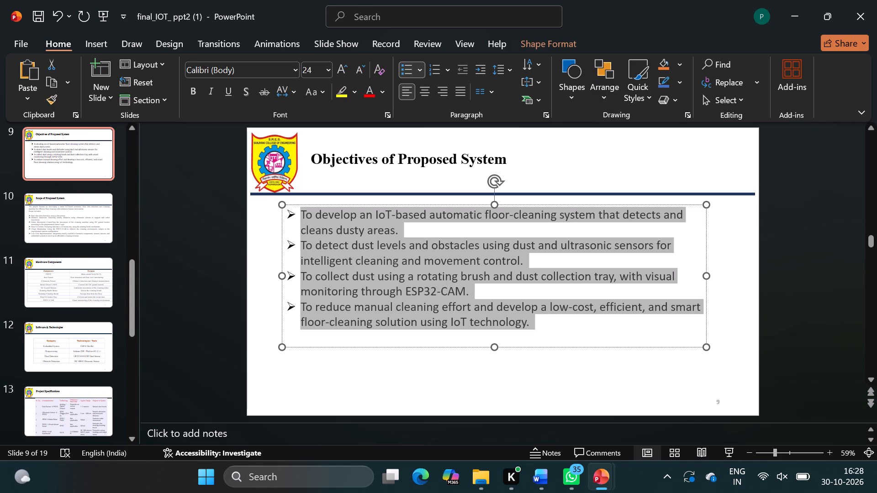
{"action": "left_click", "coordinate": [456, 379]}
{"action": "key", "text": "ctrl+s"}
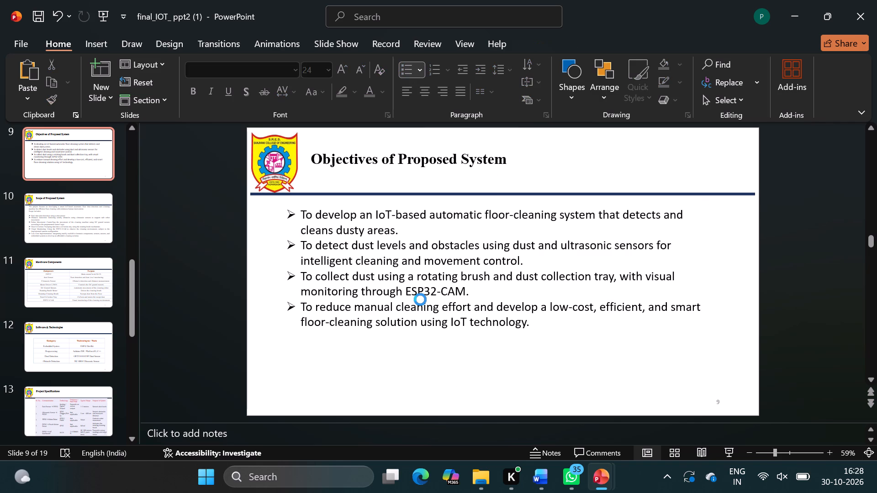
Copy the Times New Roman bullet formatting from the Scope of Proposed System slide onto the four objectives with Format Painter, and save.
{"action": "left_click", "coordinate": [65, 219]}
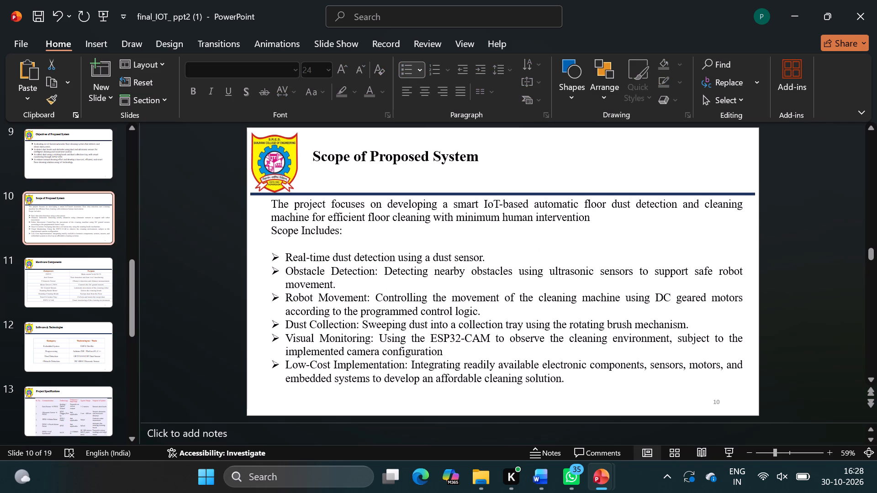
{"action": "left_click_drag", "start_coordinate": [331, 253], "coordinate": [413, 278]}
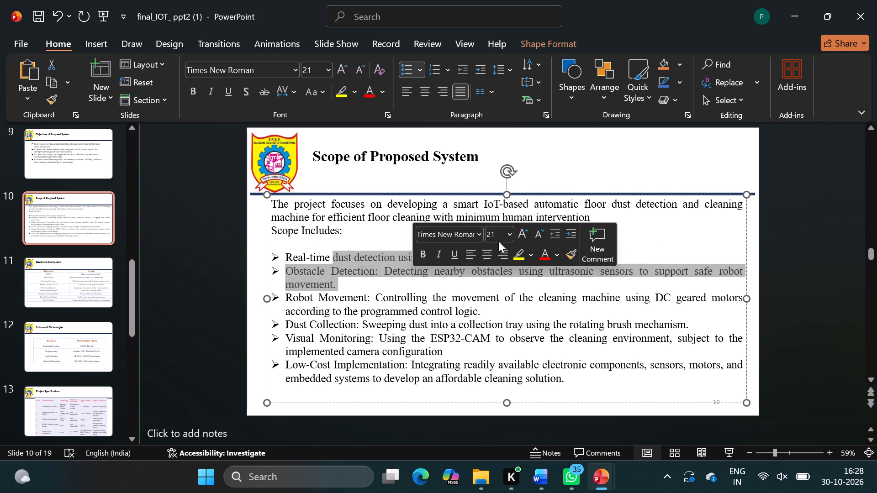
{"action": "left_click", "coordinate": [571, 252]}
{"action": "left_click", "coordinate": [82, 129]}
{"action": "left_click_drag", "start_coordinate": [299, 215], "coordinate": [564, 335]}
{"action": "key", "text": "ctrl+s"}
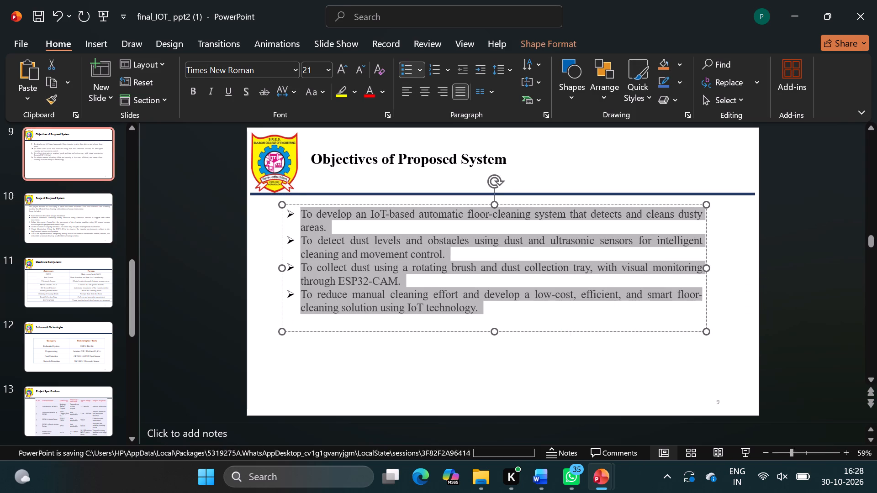
{"action": "key", "text": "ctrl+s"}
{"action": "key", "text": "ctrl+s"}
{"action": "left_click", "coordinate": [537, 360]}
Move the Scope of Proposed System slide so it sits between the Observation and Conclusion slides.
{"action": "key", "text": "Up"}
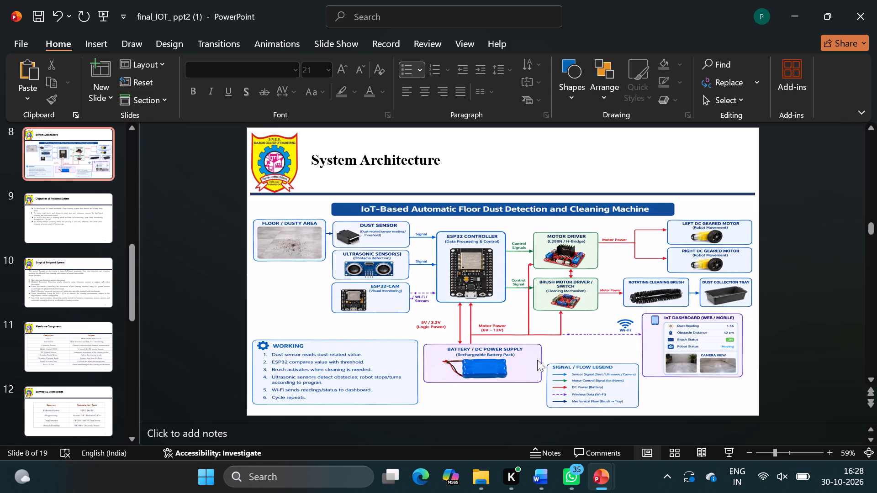
{"action": "key", "text": "Down"}
{"action": "key", "text": "Down"}
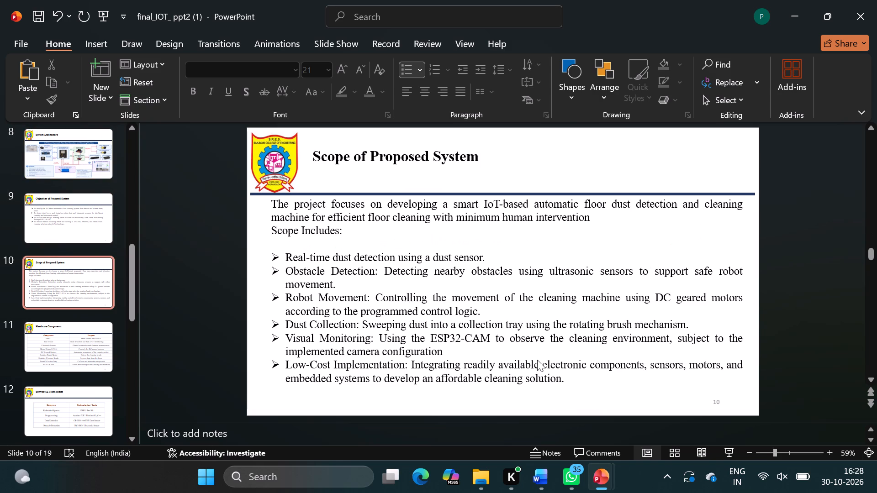
{"action": "key", "text": "Down"}
{"action": "key", "text": "Up"}
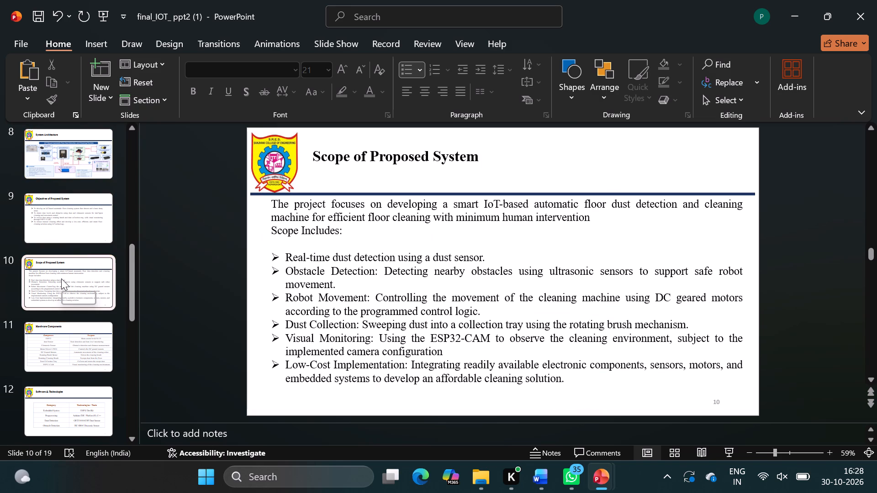
{"action": "left_click_drag", "start_coordinate": [61, 278], "coordinate": [63, 434]}
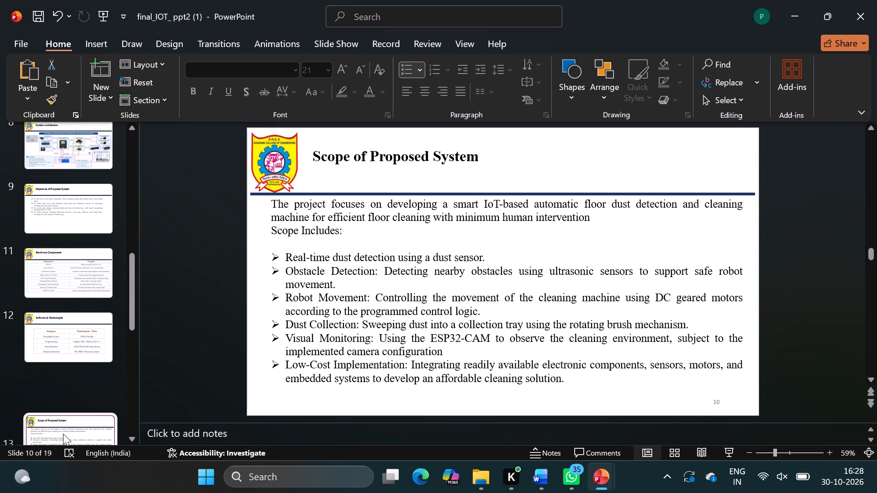
{"action": "left_click_drag", "start_coordinate": [63, 434], "coordinate": [96, 306]}
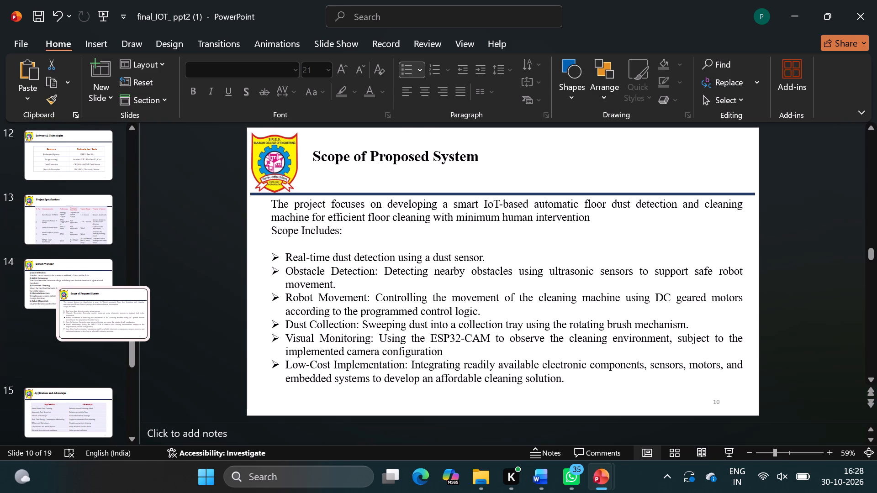
{"action": "left_click_drag", "start_coordinate": [96, 306], "coordinate": [74, 378]}
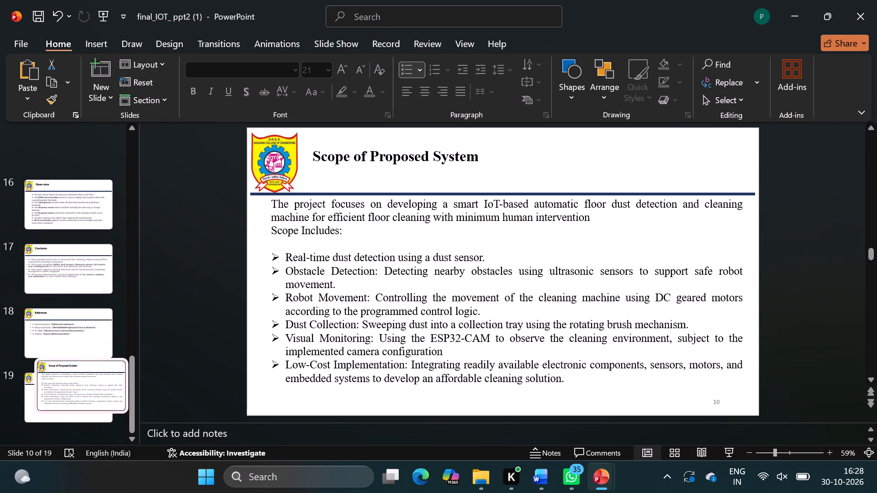
{"action": "left_click_drag", "start_coordinate": [74, 378], "coordinate": [65, 250]}
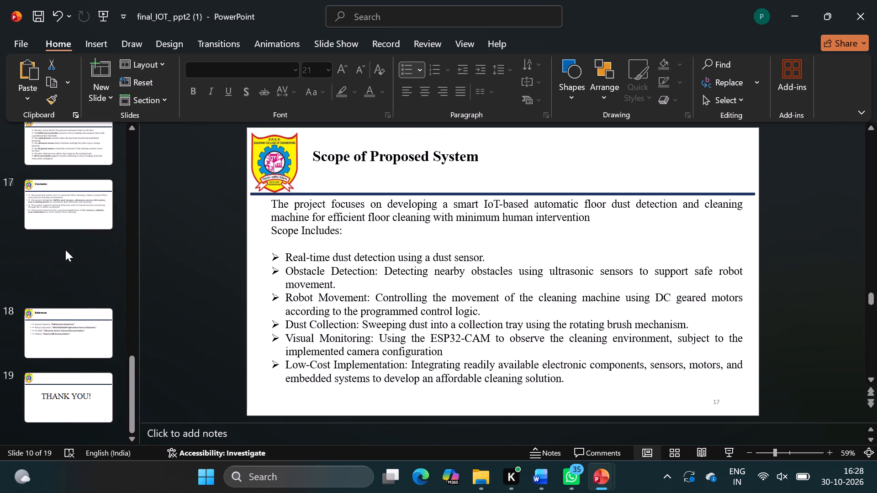
{"action": "left_click_drag", "start_coordinate": [65, 250], "coordinate": [65, 182]}
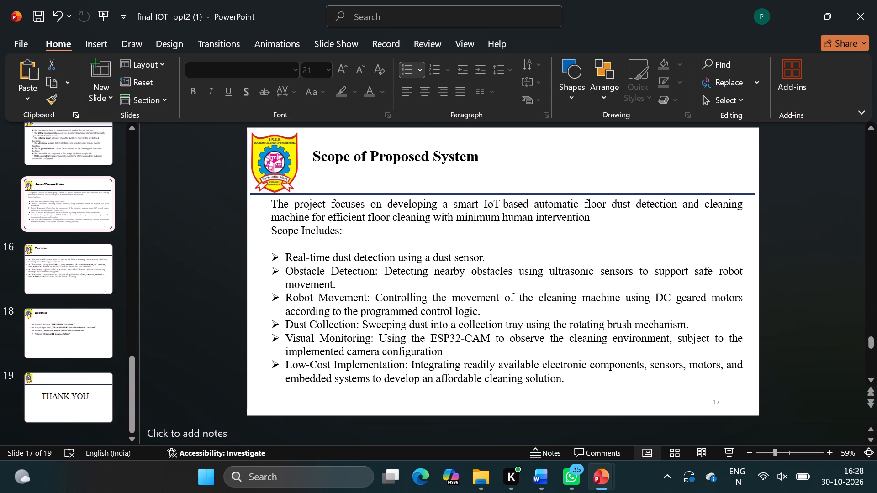
{"action": "left_click_drag", "start_coordinate": [65, 182], "coordinate": [65, 182]}
Check the slide order around Observation, and look back through the preceding slides as far as Software & Technologies.
{"action": "key", "text": "Up"}
{"action": "type", "text": "ss"}
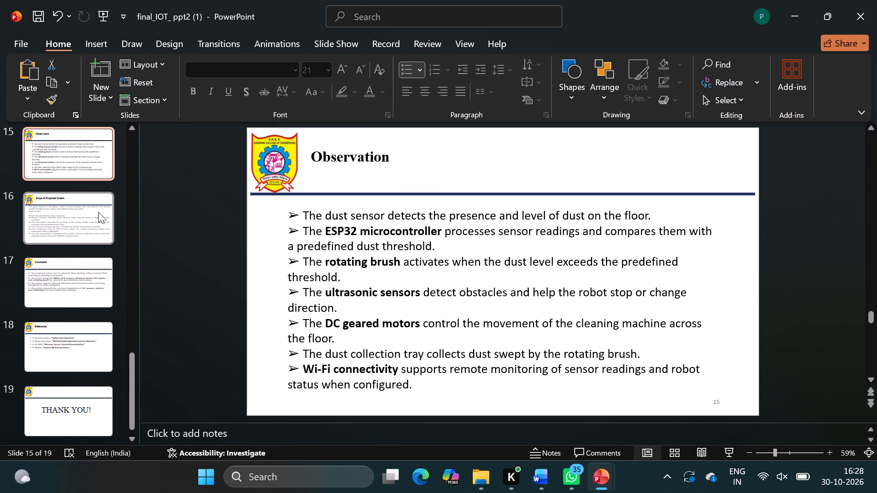
{"action": "key", "text": "Down"}
{"action": "key", "text": "Up"}
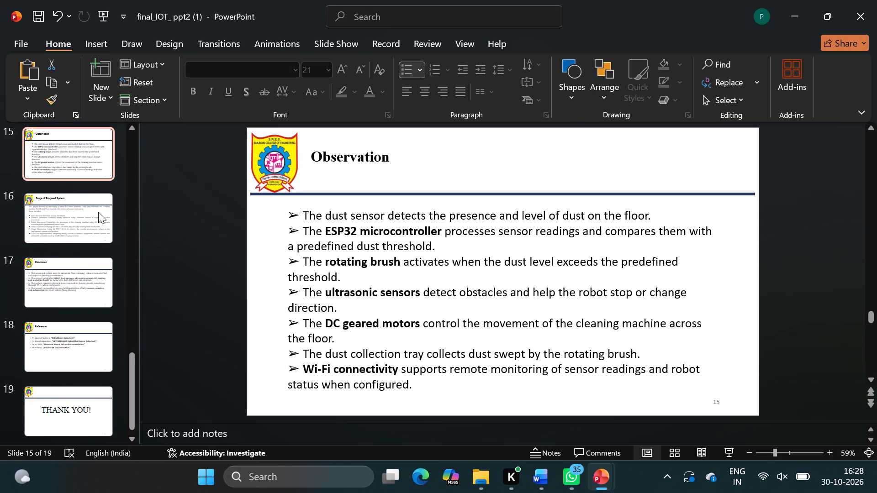
{"action": "scroll", "coordinate": [59, 139], "scroll_direction": "up", "scroll_amount": 1}
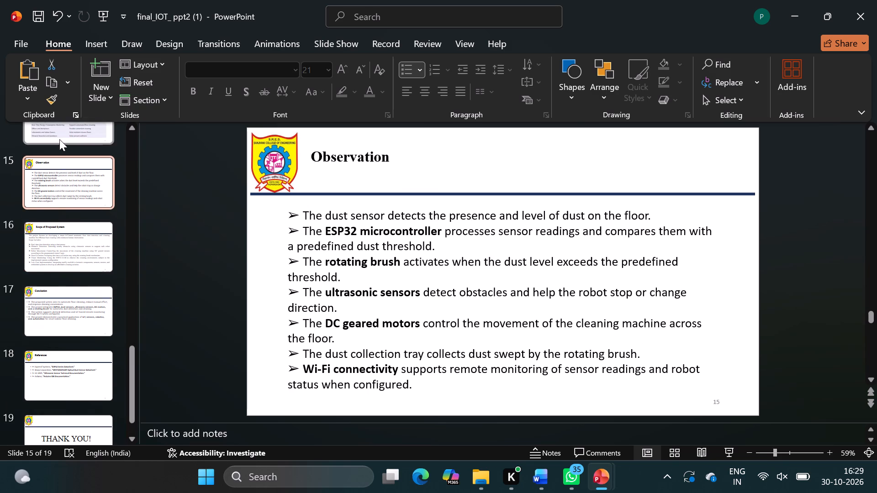
{"action": "scroll", "coordinate": [59, 139], "scroll_direction": "up", "scroll_amount": 1}
{"action": "key", "text": "Up"}
{"action": "key", "text": "Up"}
{"action": "key", "text": "Up"}
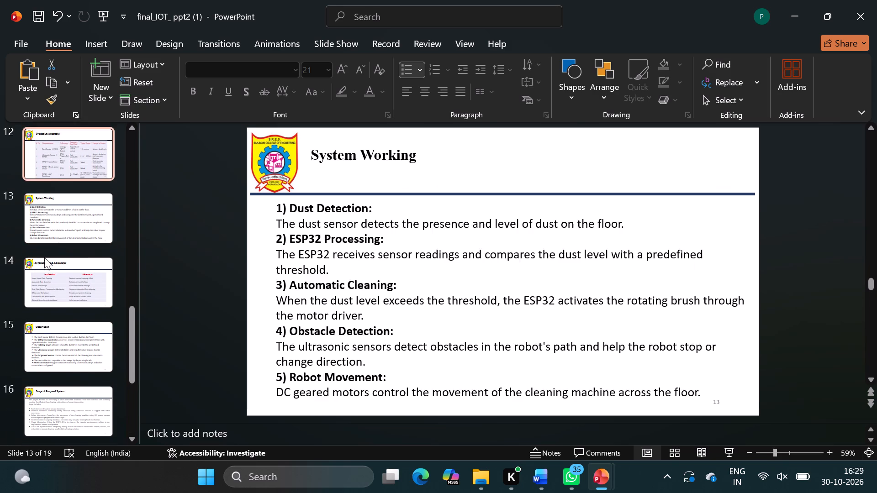
{"action": "key", "text": "Up"}
{"action": "key", "text": "Down"}
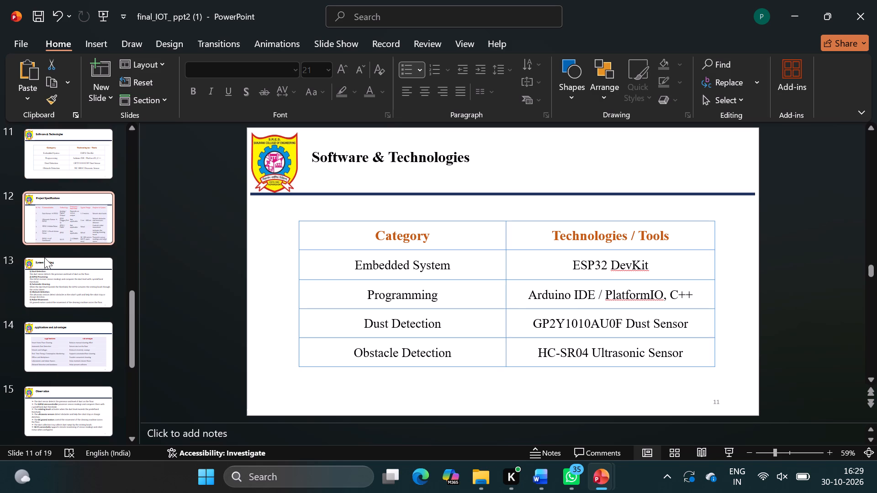
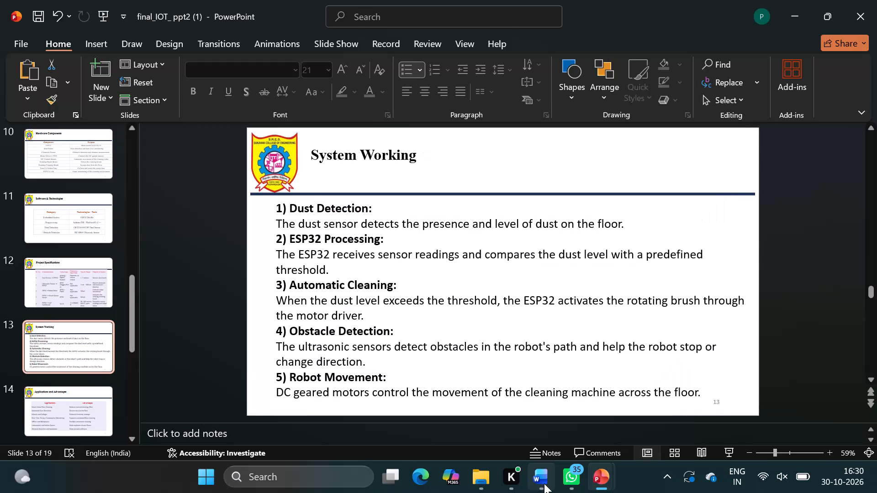
Review the slides following System Working, from Applications and Advantages through Observation and Scope of Proposed System to the Conclusion.
{"action": "key", "text": "Down"}
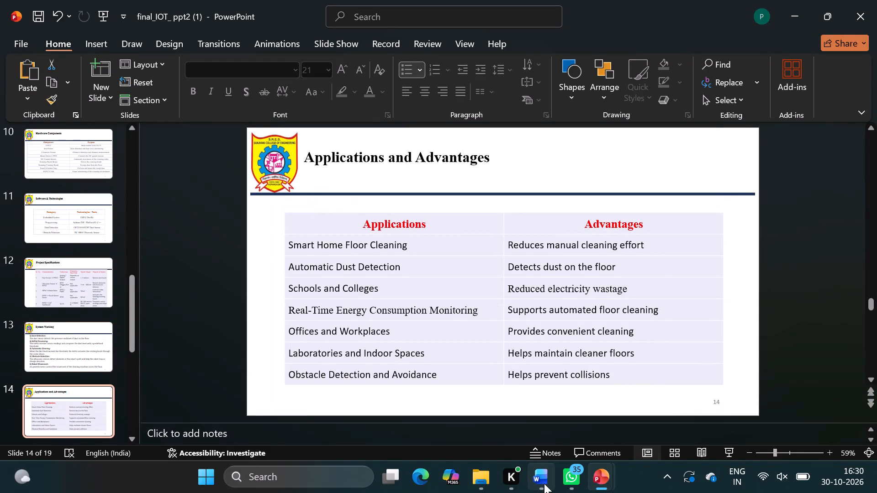
{"action": "key", "text": "Down"}
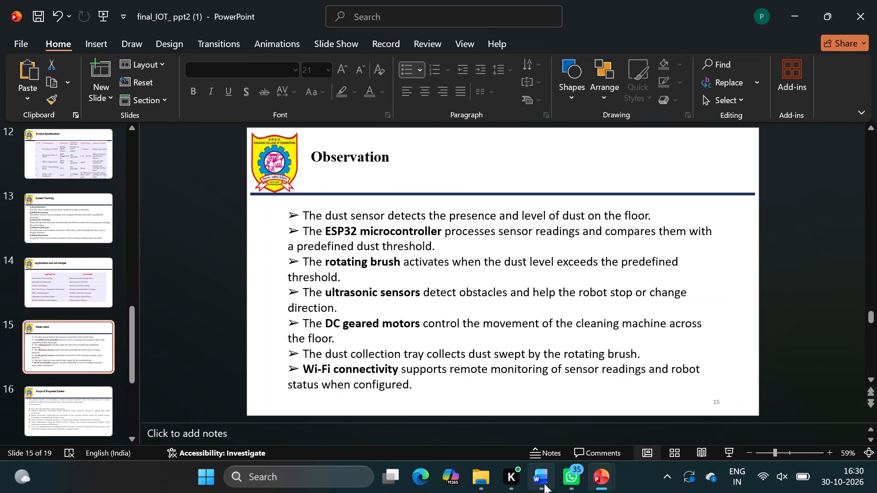
{"action": "key", "text": "Down"}
{"action": "key", "text": "Down"}
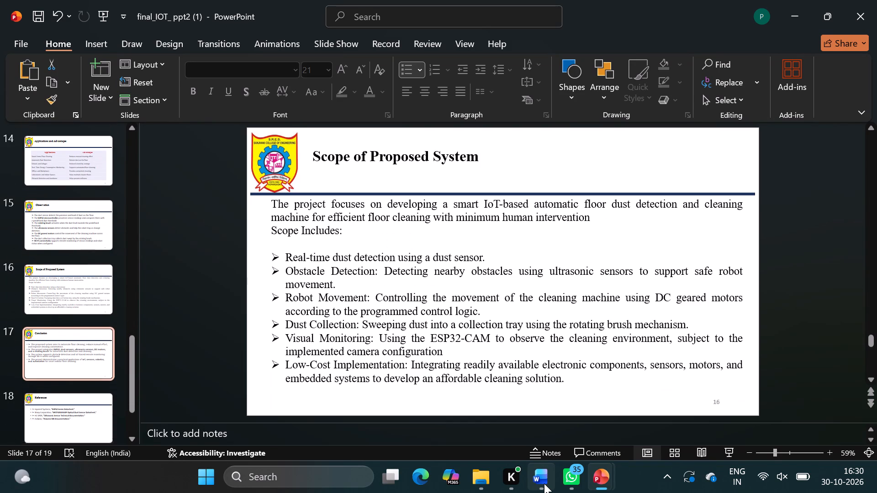
Review the slides through to the closing slide and back to the title, then recheck the Index through Literature Survey.
{"action": "key", "text": "Down"}
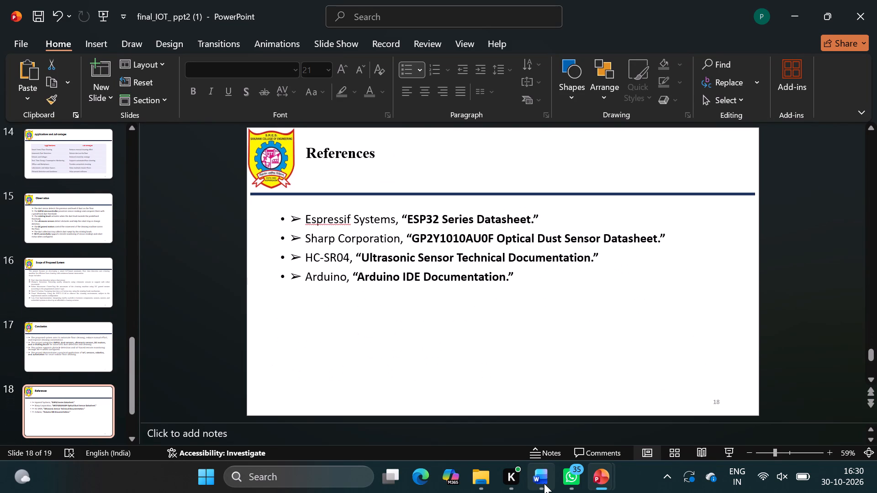
{"action": "key", "text": "Down"}
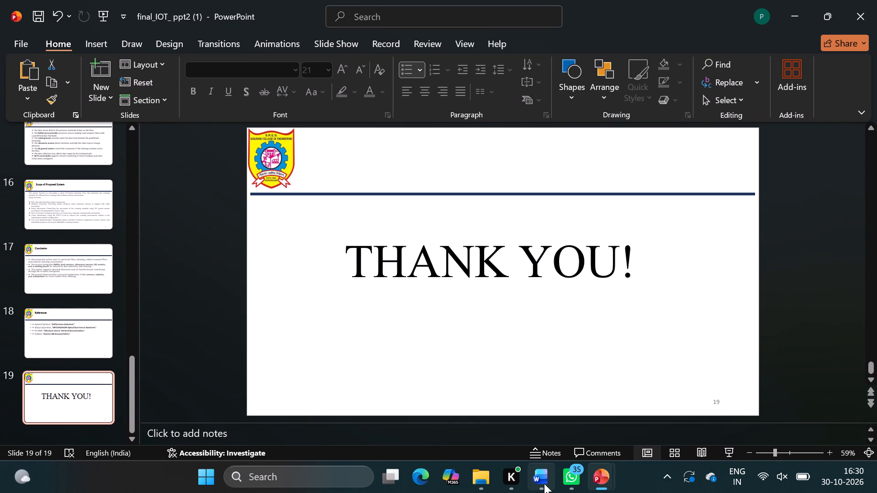
{"action": "key", "text": "Up"}
{"action": "key", "text": "Up"}
{"action": "key", "text": "Up"}
{"action": "key", "text": "Up"}
{"action": "key", "text": "Up"}
{"action": "key", "text": "Up"}
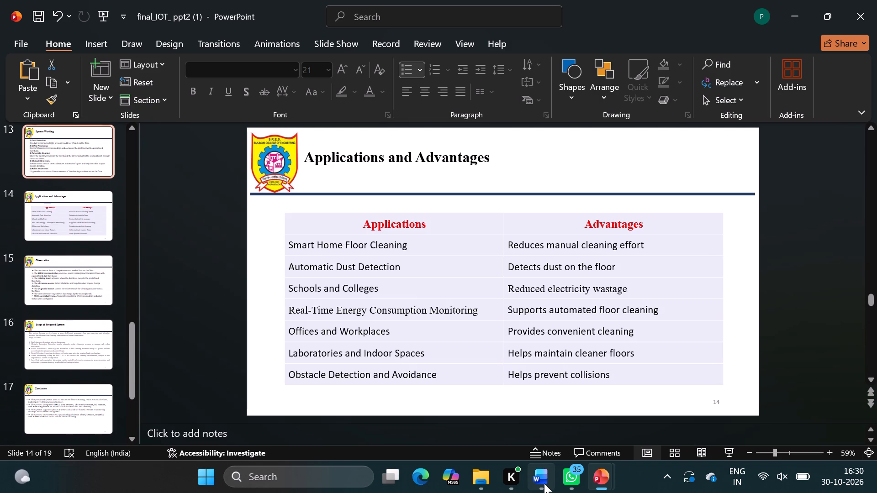
{"action": "key", "text": "Up"}
{"action": "key", "text": "Up"}
{"action": "key", "text": "Up"}
{"action": "key", "text": "Up"}
{"action": "key", "text": "Up"}
{"action": "key", "text": "Up"}
{"action": "key", "text": "Up"}
{"action": "key", "text": "Up"}
{"action": "key", "text": "Up"}
{"action": "key", "text": "Up"}
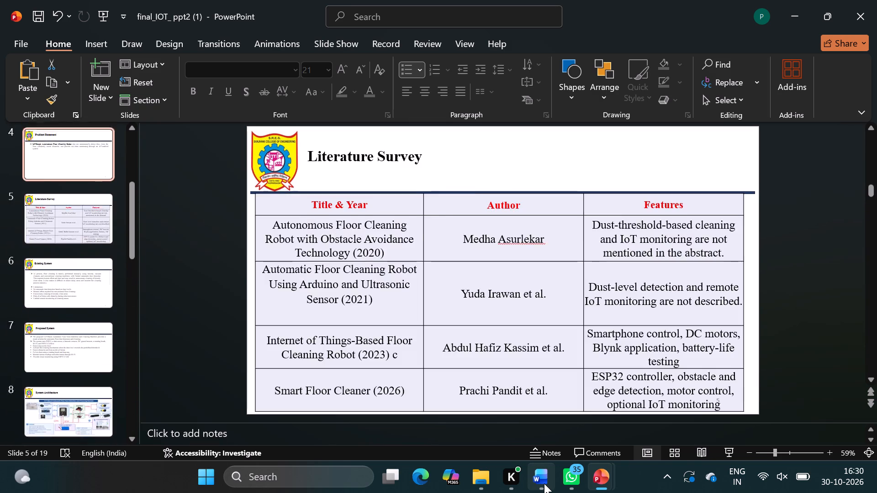
{"action": "key", "text": "Up"}
{"action": "key", "text": "Up"}
{"action": "key", "text": "Up"}
{"action": "key", "text": "Up"}
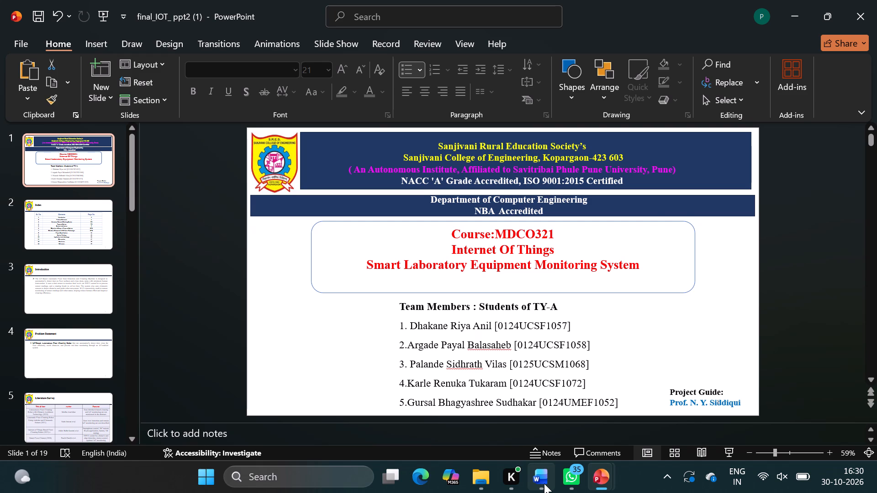
{"action": "key", "text": "Down"}
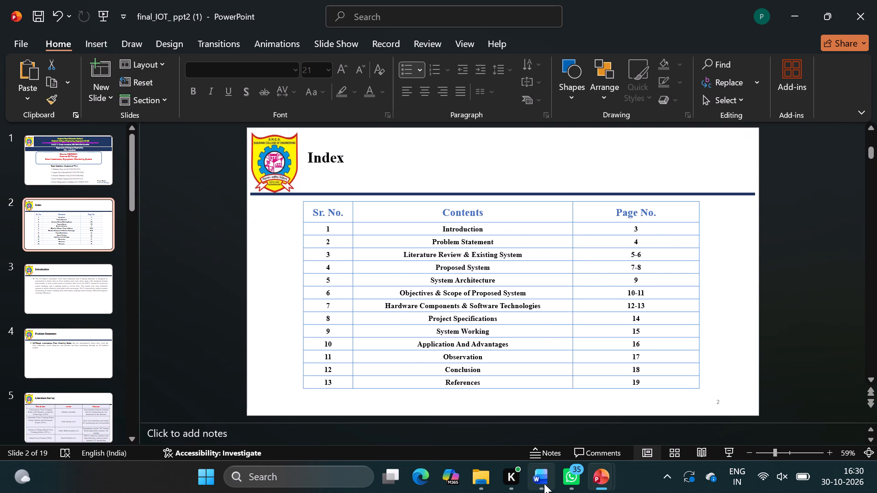
{"action": "key", "text": "Down"}
{"action": "key", "text": "Down"}
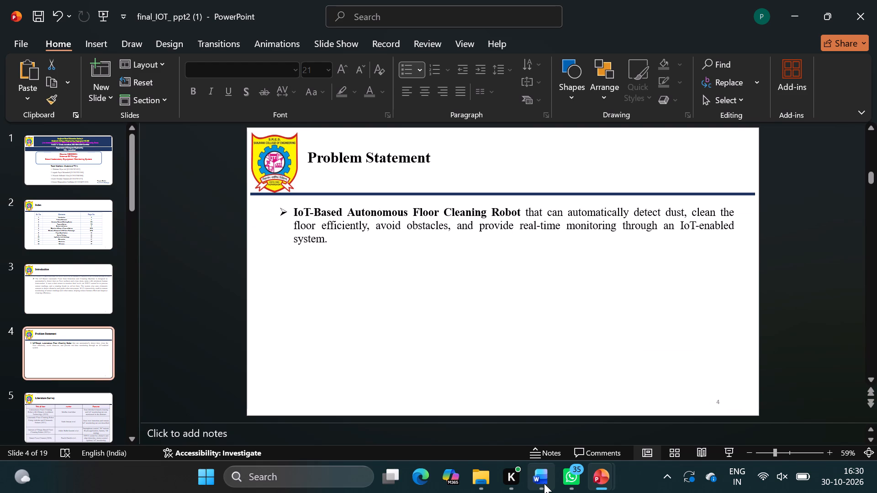
{"action": "key", "text": "Down"}
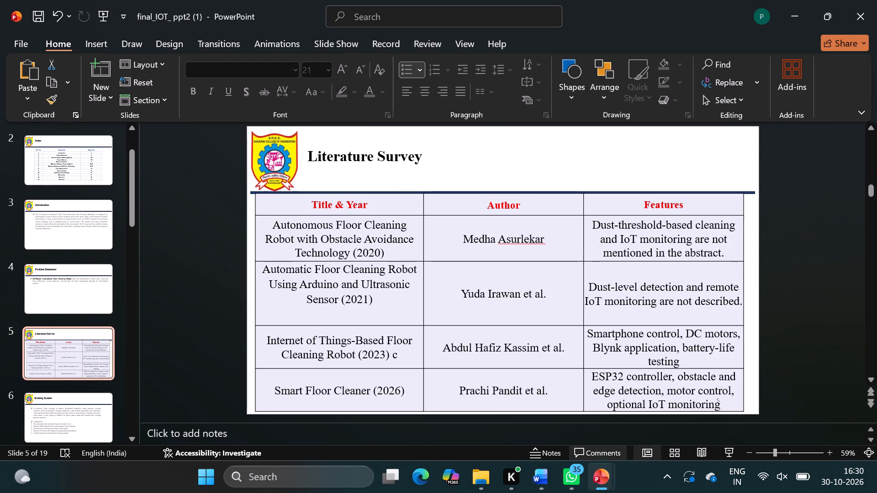
Switch to the IoT_Project_Report document in Word and read through it from the cover page to the dust sensor calibration section.
{"action": "left_click", "coordinate": [550, 482]}
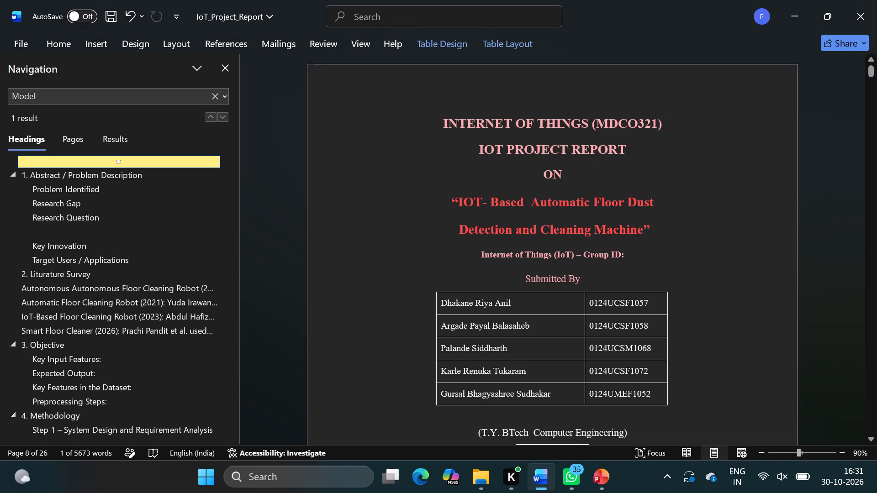
{"action": "scroll", "coordinate": [550, 280], "scroll_direction": "down", "scroll_amount": 7}
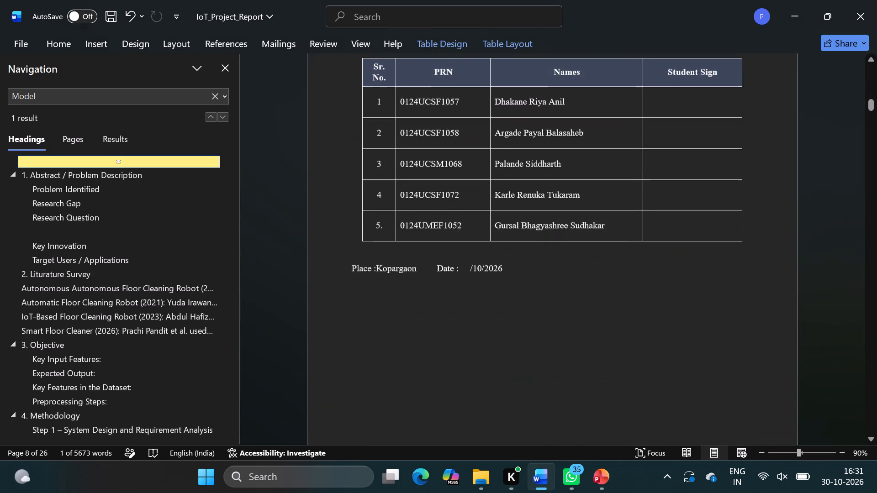
{"action": "scroll", "coordinate": [550, 280], "scroll_direction": "down", "scroll_amount": 6}
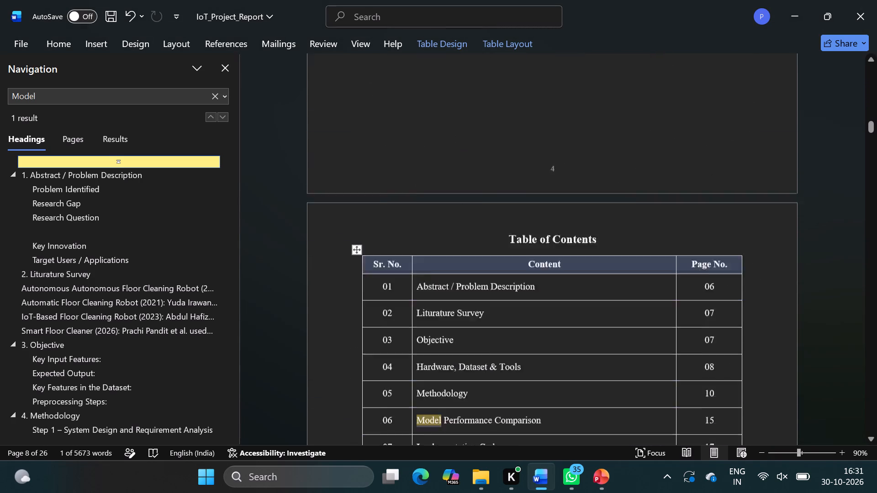
{"action": "scroll", "coordinate": [550, 280], "scroll_direction": "down", "scroll_amount": 5}
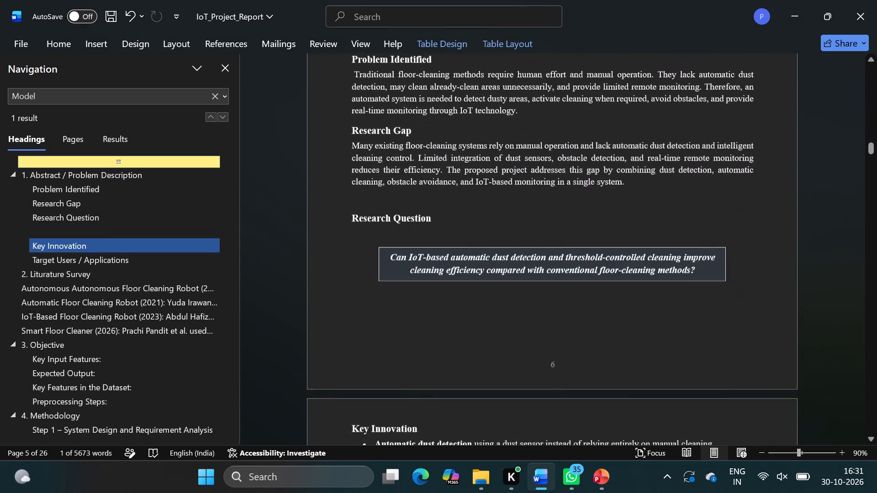
{"action": "scroll", "coordinate": [550, 280], "scroll_direction": "down", "scroll_amount": 6}
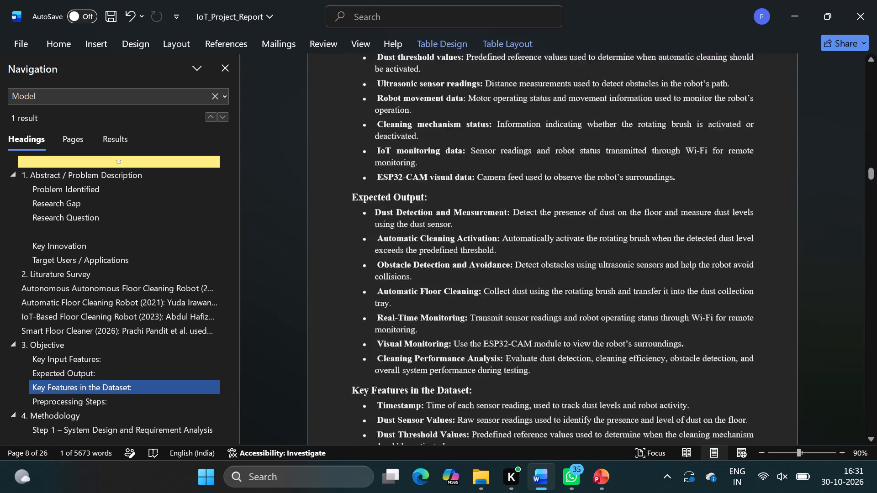
{"action": "scroll", "coordinate": [550, 280], "scroll_direction": "down", "scroll_amount": 2}
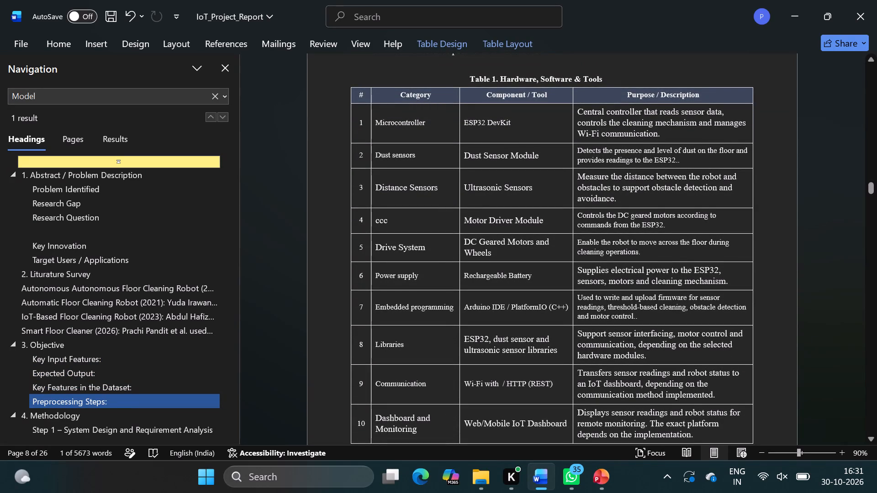
{"action": "scroll", "coordinate": [594, 343], "scroll_direction": "down", "scroll_amount": 2}
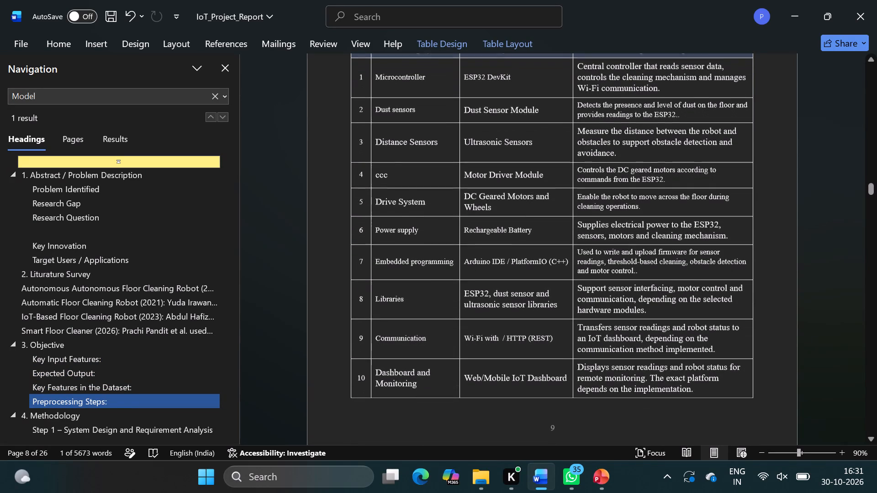
{"action": "scroll", "coordinate": [594, 343], "scroll_direction": "down", "scroll_amount": 1}
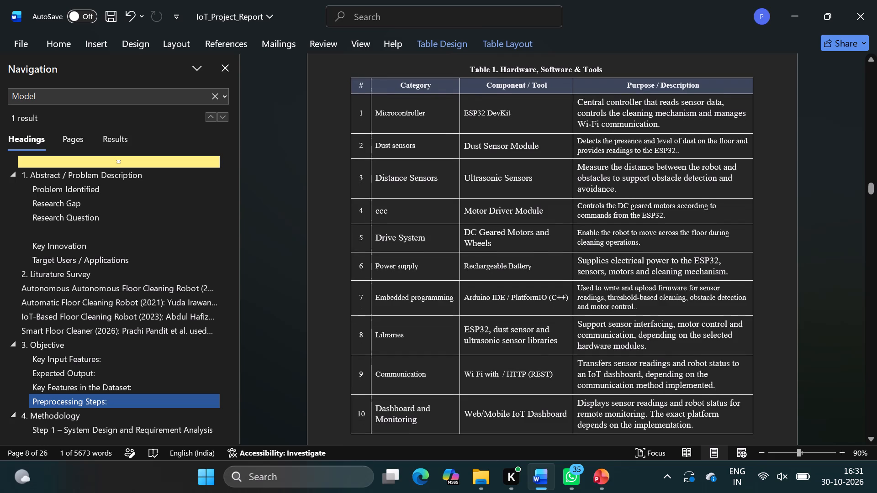
{"action": "scroll", "coordinate": [594, 343], "scroll_direction": "down", "scroll_amount": 3}
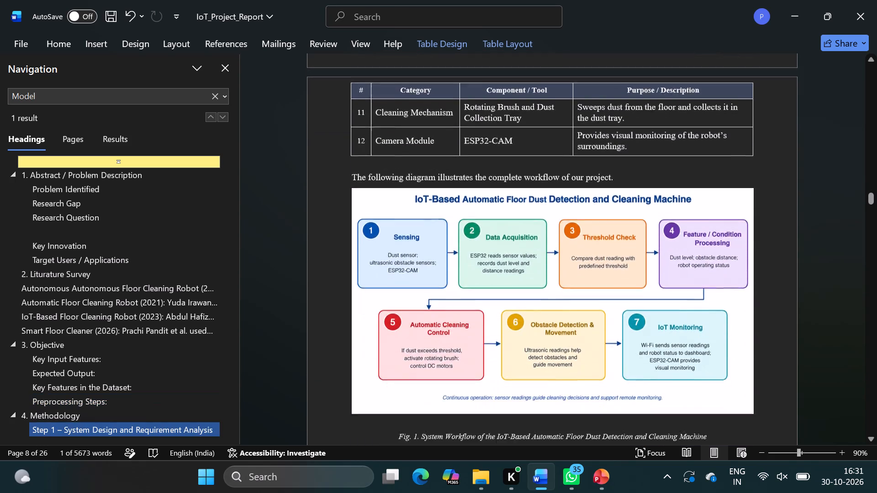
{"action": "scroll", "coordinate": [594, 343], "scroll_direction": "down", "scroll_amount": 1}
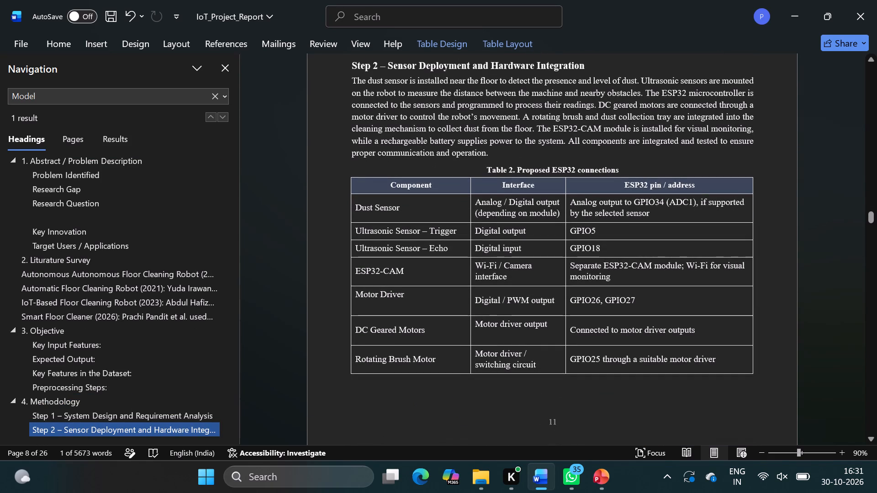
{"action": "scroll", "coordinate": [625, 294], "scroll_direction": "down", "scroll_amount": 2}
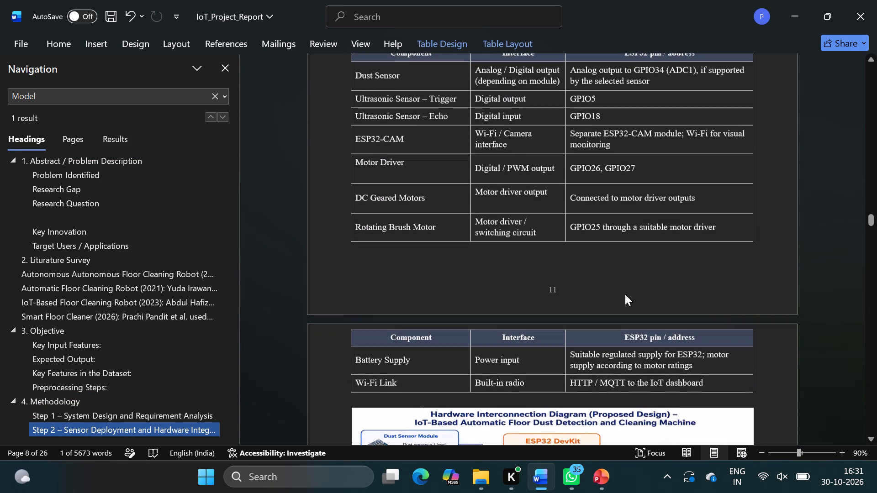
{"action": "scroll", "coordinate": [625, 294], "scroll_direction": "down", "scroll_amount": 4}
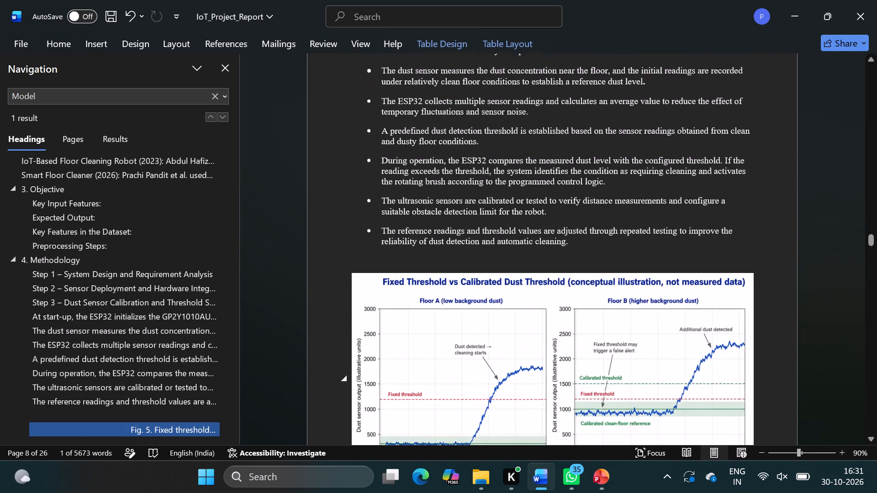
Delete the Fixed Threshold vs Calibrated Dust Threshold chart above the Step 4 heading.
{"action": "scroll", "coordinate": [625, 294], "scroll_direction": "down", "scroll_amount": 1}
{"action": "left_click", "coordinate": [568, 193]}
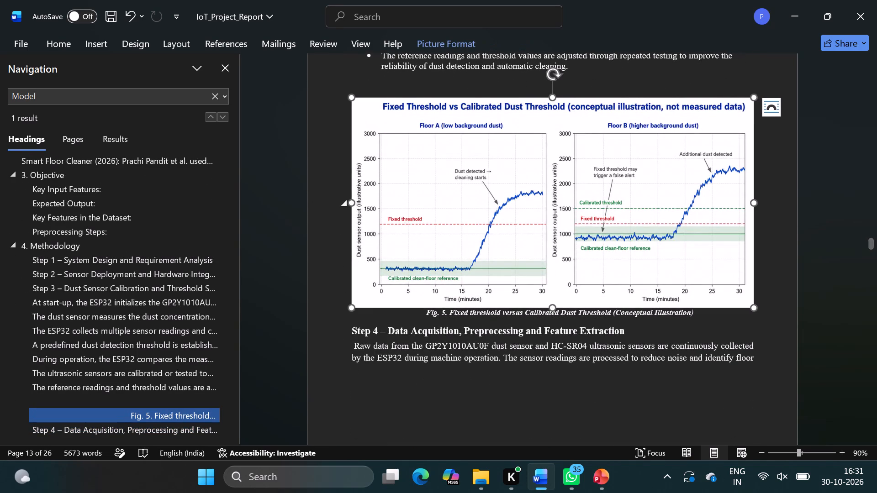
{"action": "scroll", "coordinate": [568, 193], "scroll_direction": "up", "scroll_amount": 1}
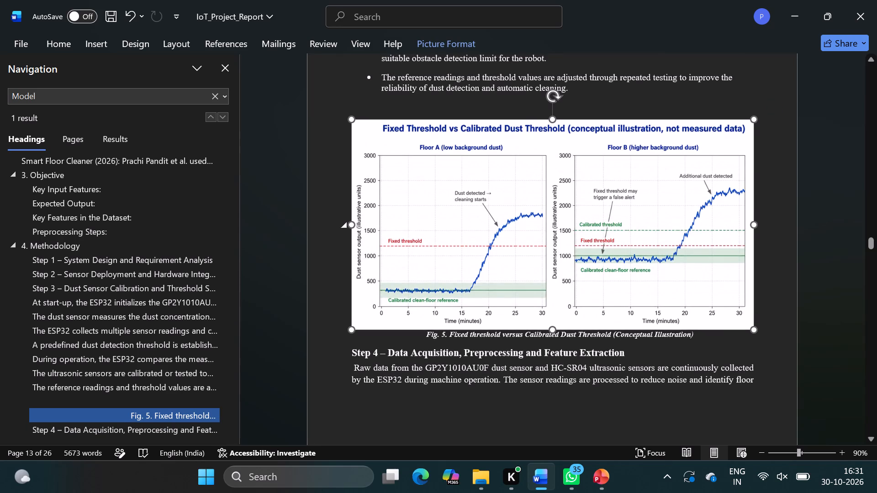
{"action": "key", "text": "Delete"}
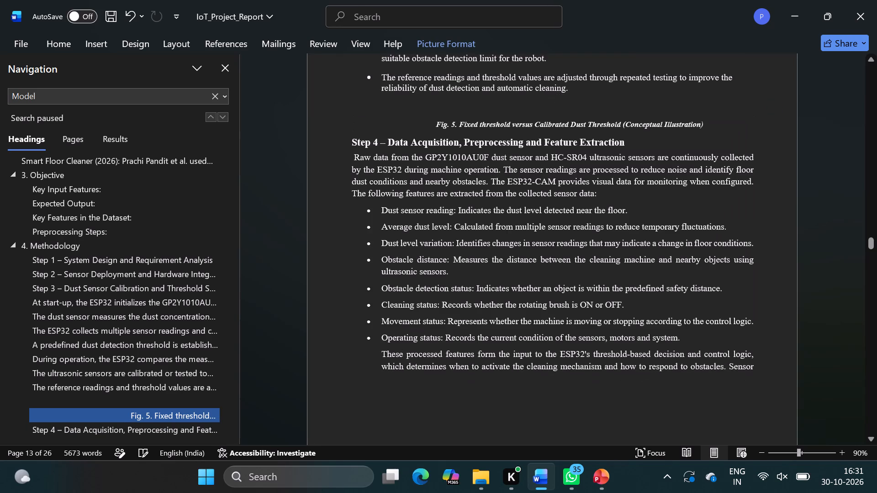
Remove the Fig. 5 caption and the blank lines above the Step 4 heading, and save the report.
{"action": "left_click_drag", "start_coordinate": [706, 126], "coordinate": [665, 116]}
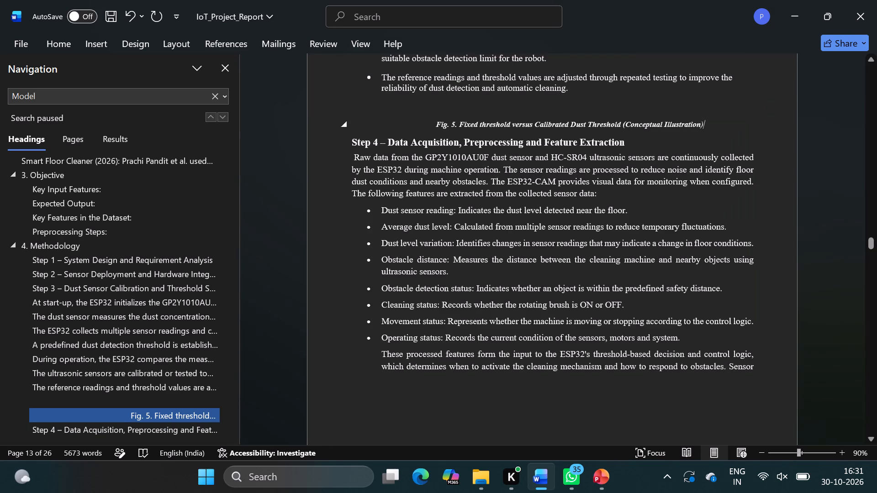
{"action": "left_click_drag", "start_coordinate": [665, 116], "coordinate": [481, 128]}
{"action": "key", "text": "BackSpace"}
{"action": "key", "text": "BackSpace"}
{"action": "key", "text": "BackSpace"}
{"action": "key", "text": "BackSpace"}
{"action": "key", "text": "BackSpace"}
{"action": "key", "text": "BackSpace"}
{"action": "key", "text": "BackSpace"}
{"action": "key", "text": "BackSpace"}
{"action": "key", "text": "BackSpace"}
{"action": "key", "text": "BackSpace"}
{"action": "key", "text": "BackSpace"}
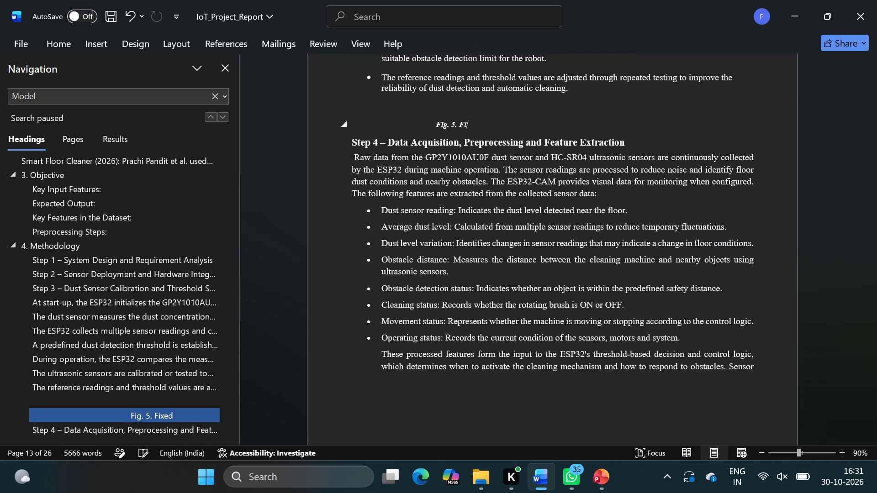
{"action": "key", "text": "BackSpace"}
{"action": "key", "text": "BackSpace"}
{"action": "key", "text": "BackSpace"}
{"action": "key", "text": "BackSpace"}
{"action": "key", "text": "BackSpace"}
{"action": "key", "text": "BackSpace"}
{"action": "key", "text": "BackSpace"}
{"action": "key", "text": "BackSpace"}
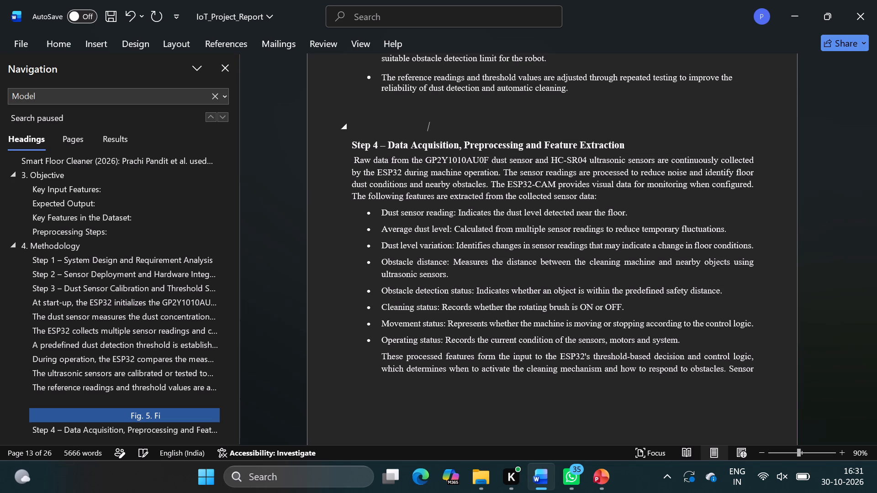
{"action": "key", "text": "BackSpace"}
{"action": "key", "text": "BackSpace"}
{"action": "key", "text": "BackSpace"}
{"action": "key", "text": "BackSpace"}
{"action": "key", "text": "BackSpace"}
{"action": "key", "text": "BackSpace"}
{"action": "key", "text": "BackSpace"}
{"action": "key", "text": "BackSpace"}
{"action": "key", "text": "BackSpace"}
{"action": "key", "text": "BackSpace"}
{"action": "key", "text": "BackSpace"}
{"action": "key", "text": "BackSpace"}
{"action": "key", "text": "BackSpace"}
{"action": "key", "text": "BackSpace"}
{"action": "key", "text": "BackSpace"}
{"action": "key", "text": "BackSpace"}
{"action": "key", "text": "BackSpace"}
{"action": "key", "text": "BackSpace"}
{"action": "key", "text": "BackSpace"}
{"action": "key", "text": "BackSpace"}
{"action": "key", "text": "BackSpace"}
{"action": "key", "text": "BackSpace"}
{"action": "key", "text": "BackSpace"}
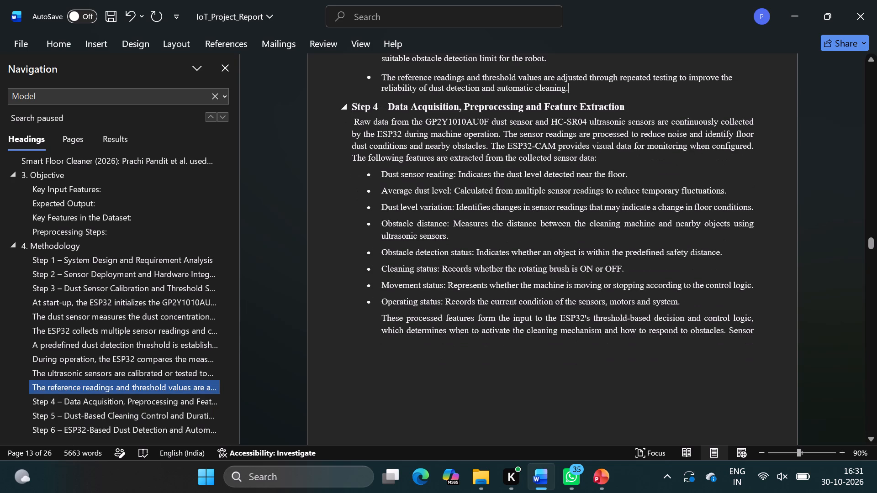
{"action": "scroll", "coordinate": [552, 206], "scroll_direction": "down", "scroll_amount": 4}
{"action": "key", "text": "ctrl+s"}
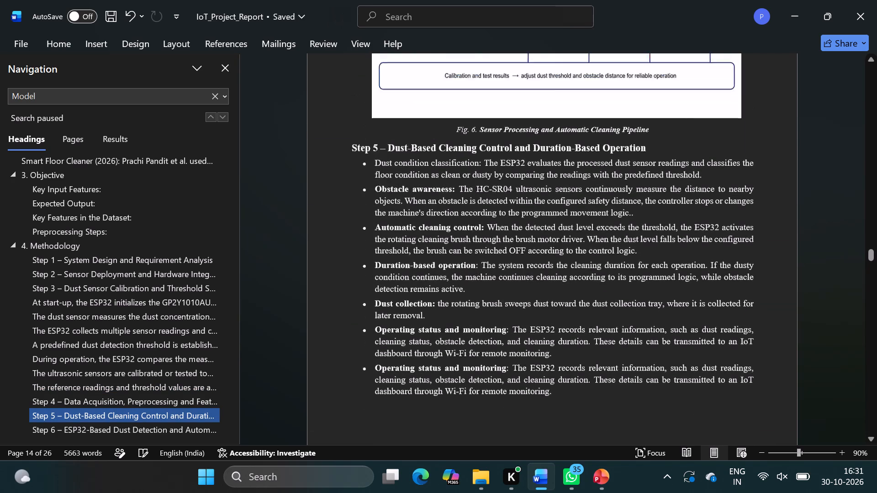
Examine the Methodology pages from Step 4 to Step 7, including the flowchart and the decision overview diagram.
{"action": "scroll", "coordinate": [552, 206], "scroll_direction": "down", "scroll_amount": 4}
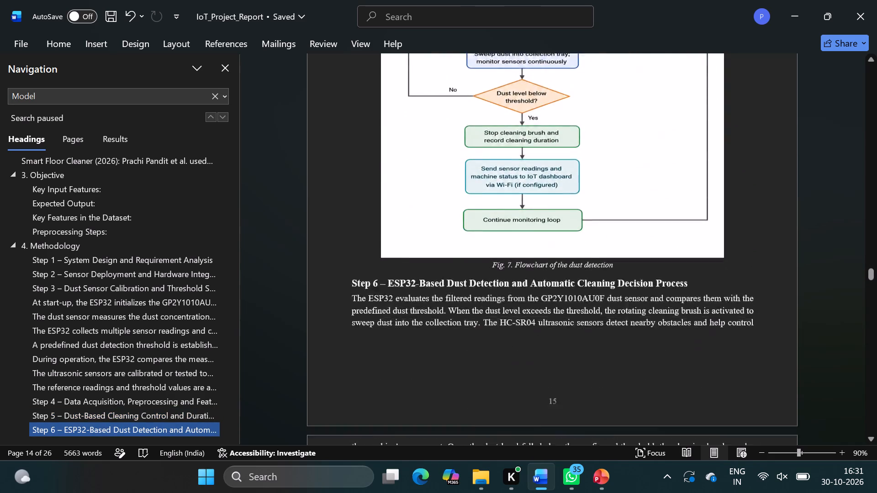
{"action": "scroll", "coordinate": [552, 206], "scroll_direction": "down", "scroll_amount": 4}
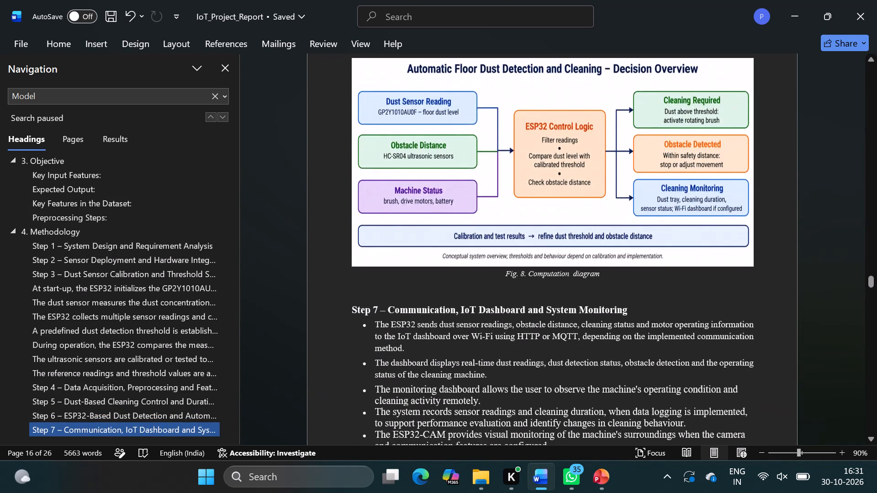
{"action": "scroll", "coordinate": [552, 206], "scroll_direction": "down", "scroll_amount": 1}
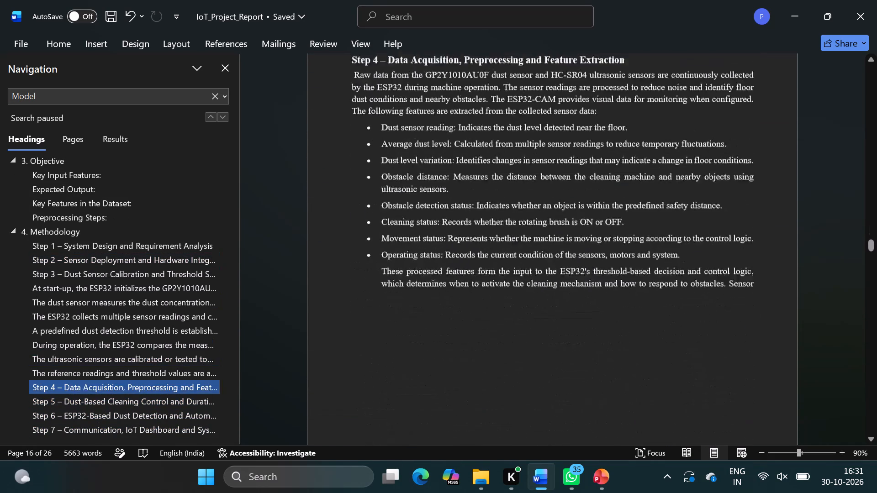
{"action": "scroll", "coordinate": [552, 206], "scroll_direction": "down", "scroll_amount": 6}
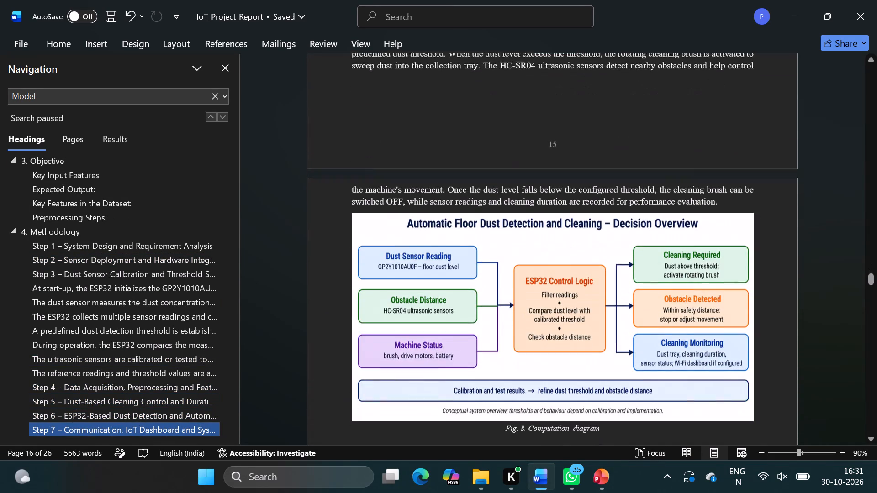
Search the report for "dust" in place of the previous search term.
{"action": "left_click", "coordinate": [122, 92]}
{"action": "key", "text": "BackSpace"}
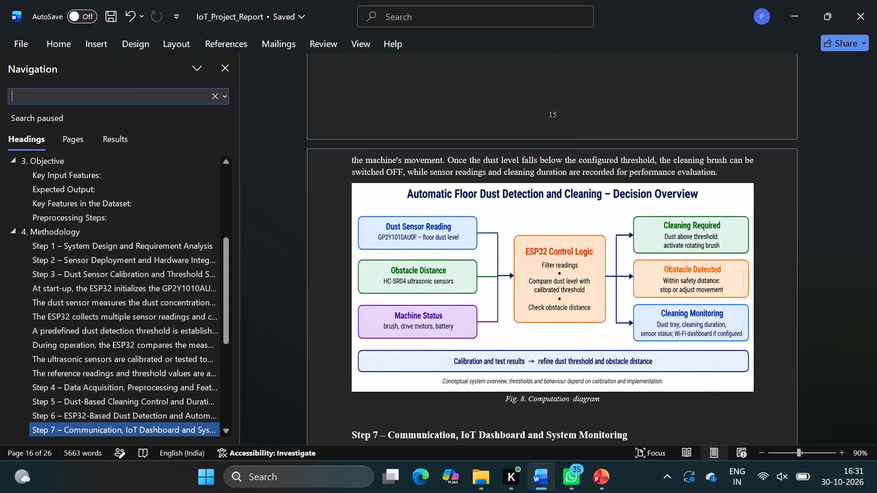
{"action": "type", "text": "dust"}
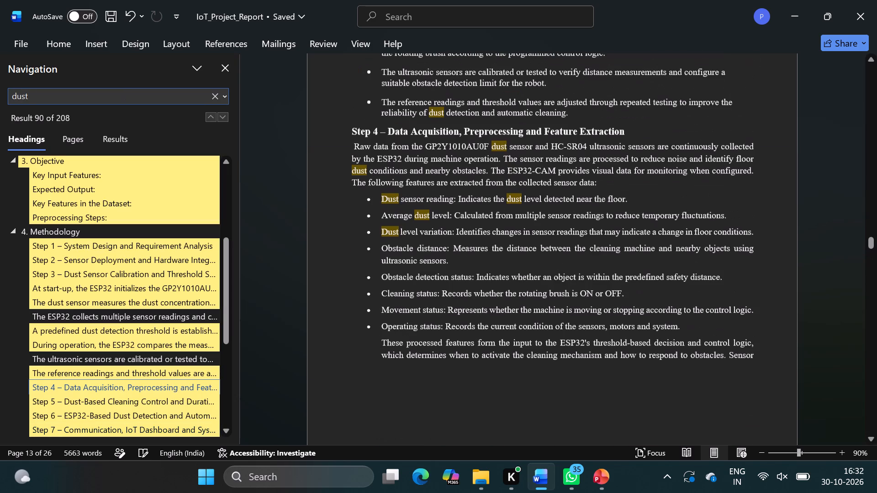
Examine which report headings, from the Abstract through the Conclusion and Future Work, are marked as containing "dust".
{"action": "scroll", "coordinate": [103, 295], "scroll_direction": "down", "scroll_amount": 1}
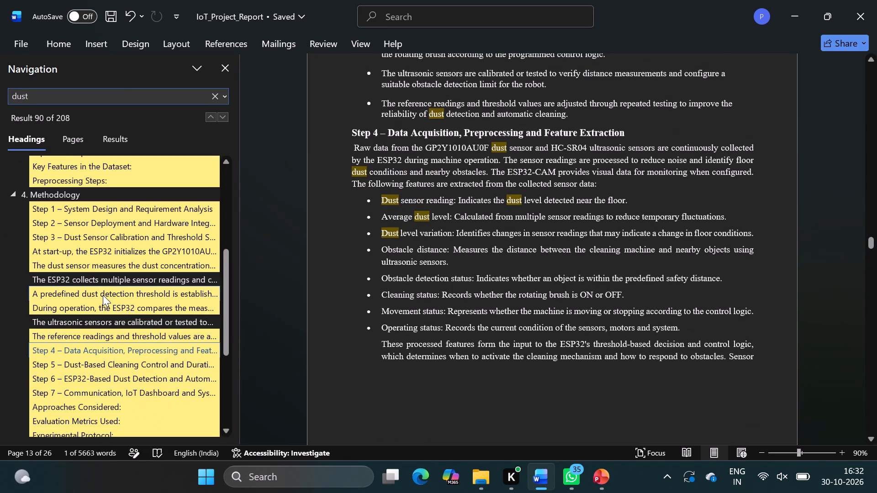
{"action": "scroll", "coordinate": [103, 295], "scroll_direction": "down", "scroll_amount": 3}
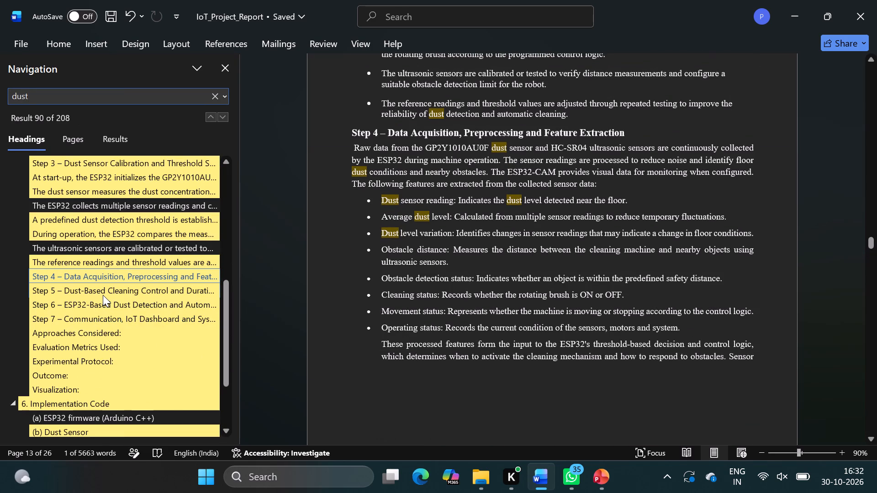
{"action": "scroll", "coordinate": [103, 295], "scroll_direction": "down", "scroll_amount": 2}
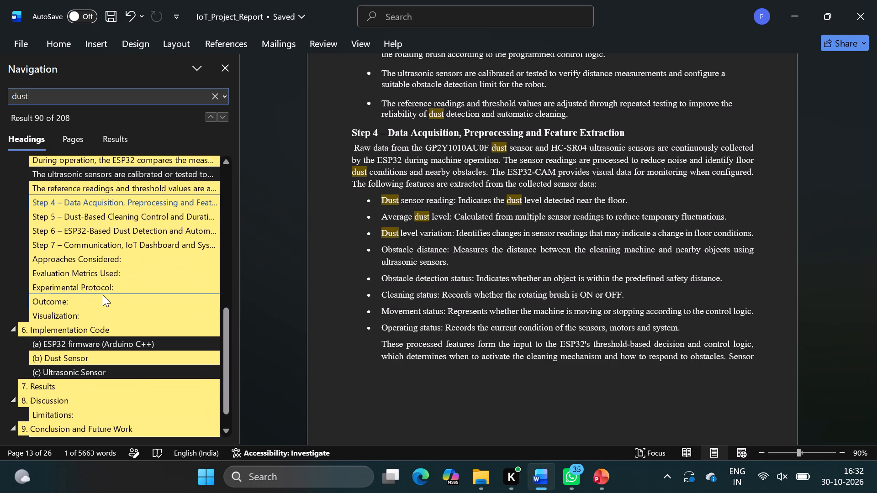
{"action": "scroll", "coordinate": [103, 295], "scroll_direction": "down", "scroll_amount": 9}
{"action": "scroll", "coordinate": [103, 295], "scroll_direction": "up", "scroll_amount": 10}
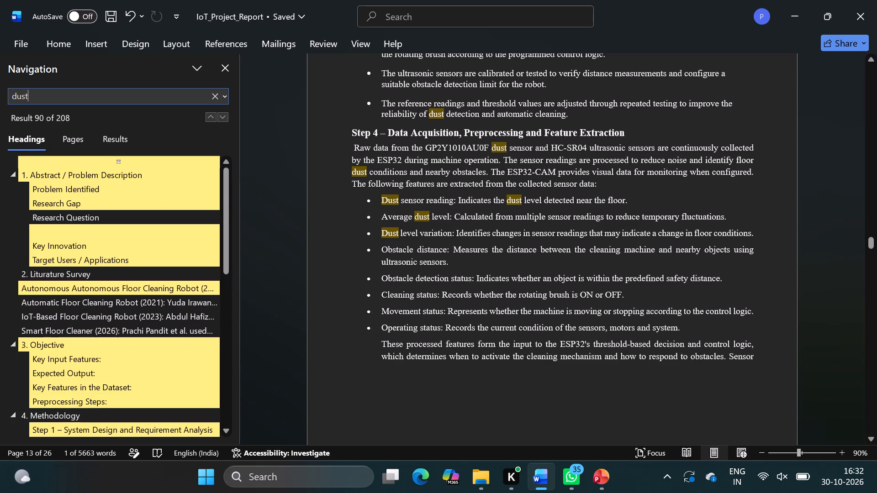
{"action": "left_click", "coordinate": [486, 369]}
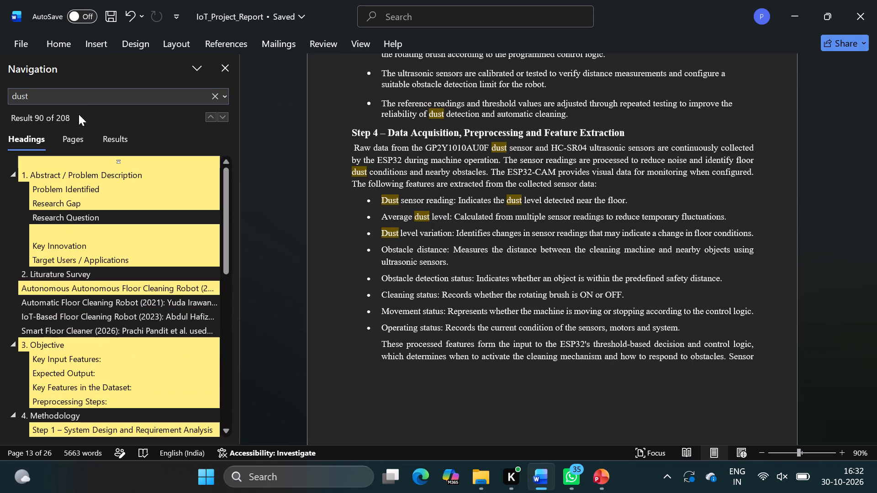
Narrow the report search to "dust sensor".
{"action": "left_click", "coordinate": [84, 98]}
{"action": "left_click", "coordinate": [84, 98]}
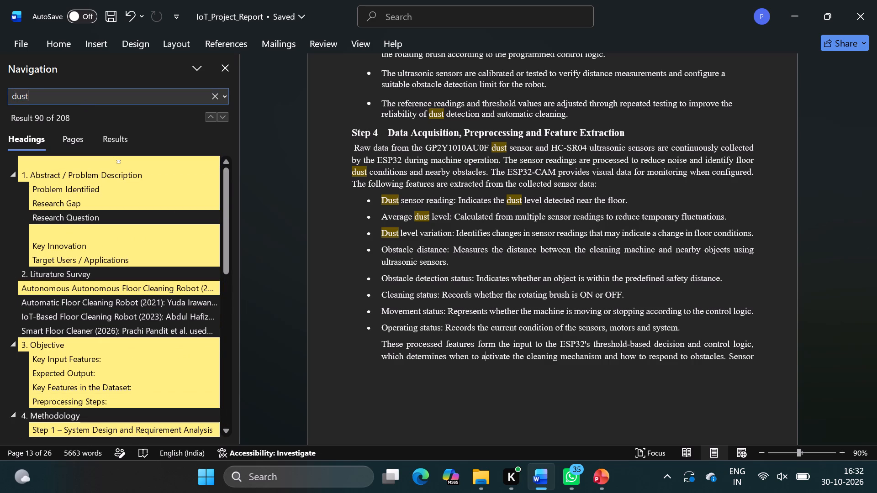
{"action": "key", "text": "space"}
{"action": "type", "text": "sensor"}
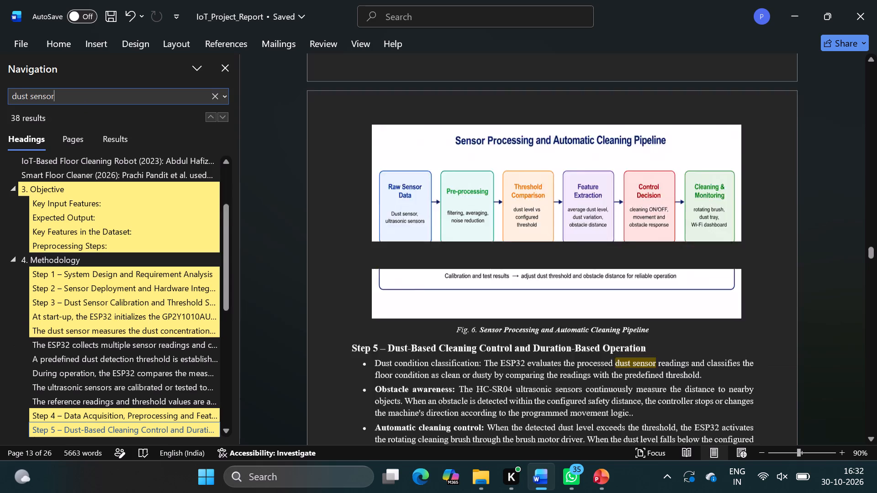
Examine the headings marked for "dust sensor" and the report pages around Step 4 and Step 5.
{"action": "scroll", "coordinate": [144, 282], "scroll_direction": "left", "scroll_amount": 1}
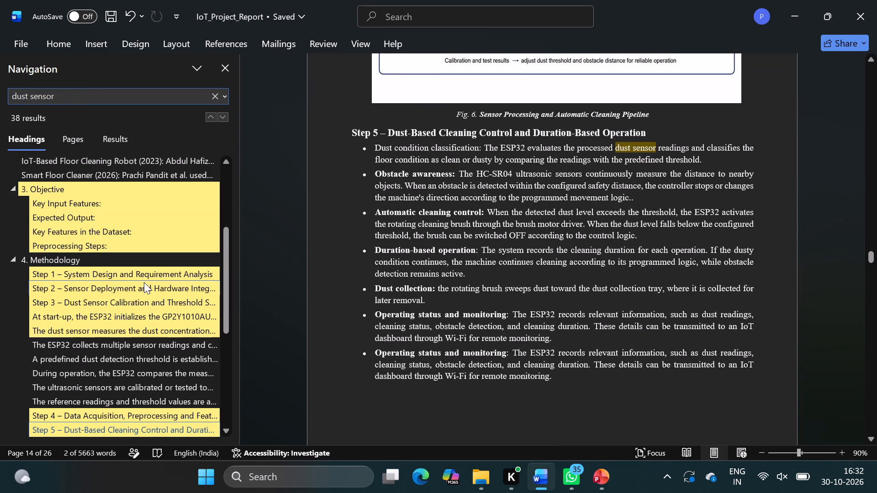
{"action": "scroll", "coordinate": [144, 282], "scroll_direction": "left", "scroll_amount": 1}
{"action": "scroll", "coordinate": [144, 282], "scroll_direction": "down", "scroll_amount": 2}
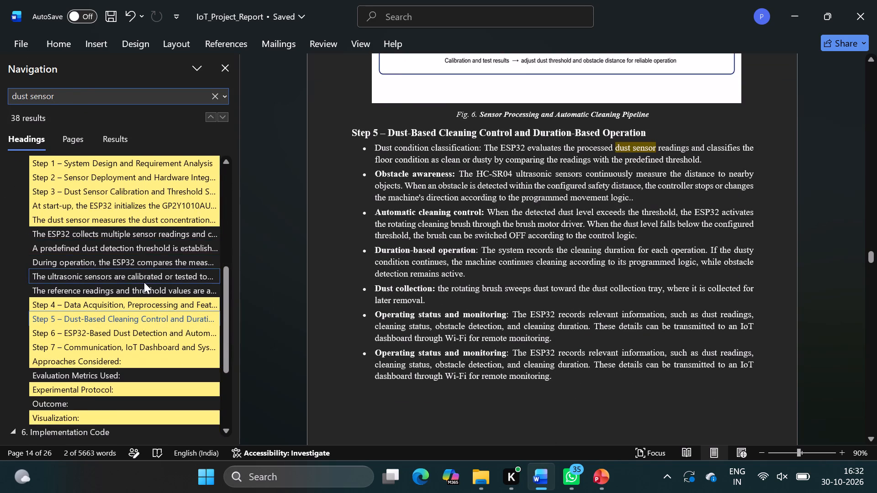
{"action": "scroll", "coordinate": [144, 282], "scroll_direction": "down", "scroll_amount": 1}
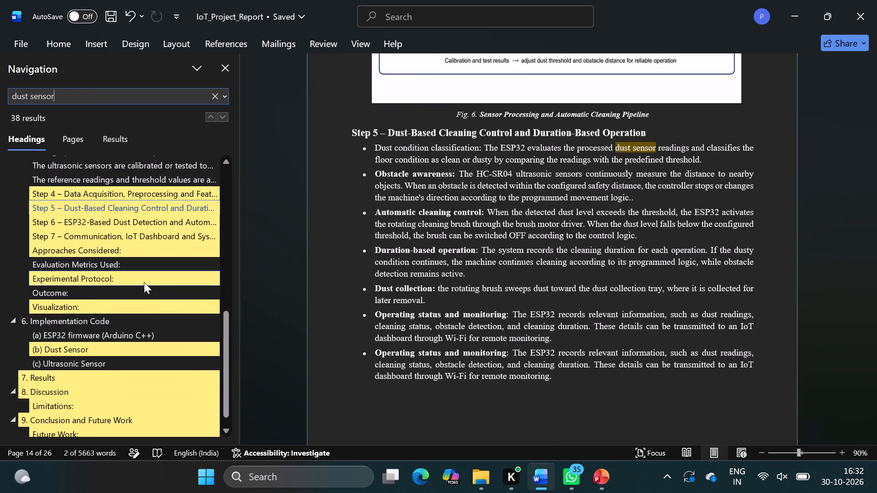
{"action": "scroll", "coordinate": [144, 282], "scroll_direction": "up", "scroll_amount": 10}
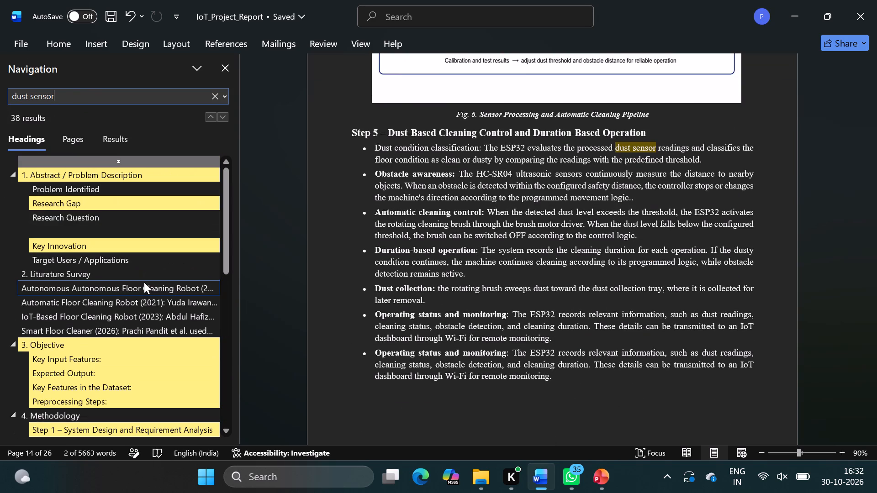
{"action": "left_click", "coordinate": [432, 395]}
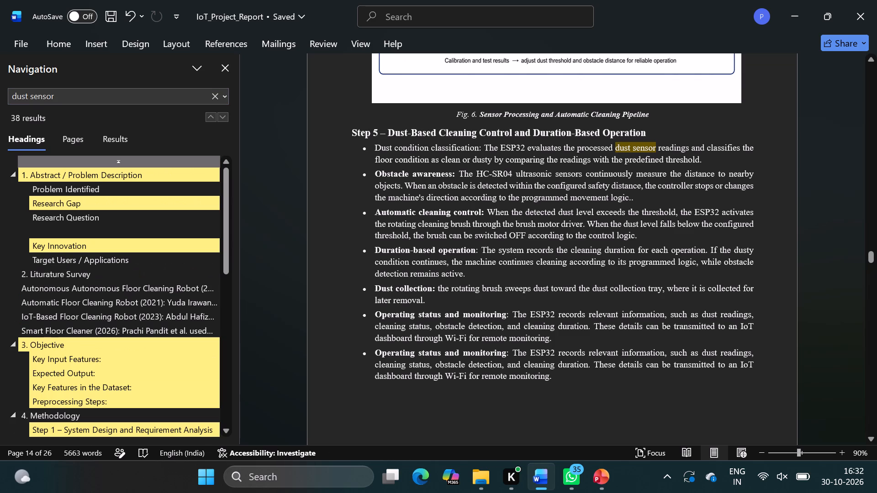
{"action": "left_click", "coordinate": [454, 298]}
{"action": "scroll", "coordinate": [454, 298], "scroll_direction": "up", "scroll_amount": 2}
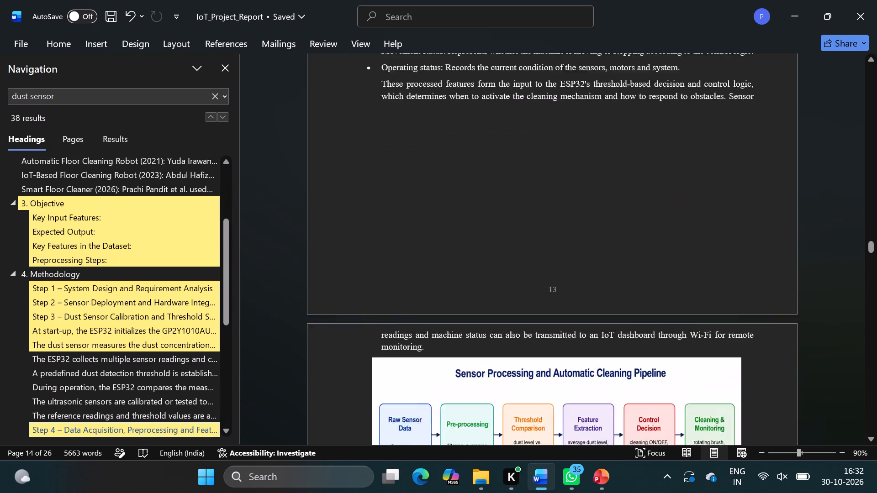
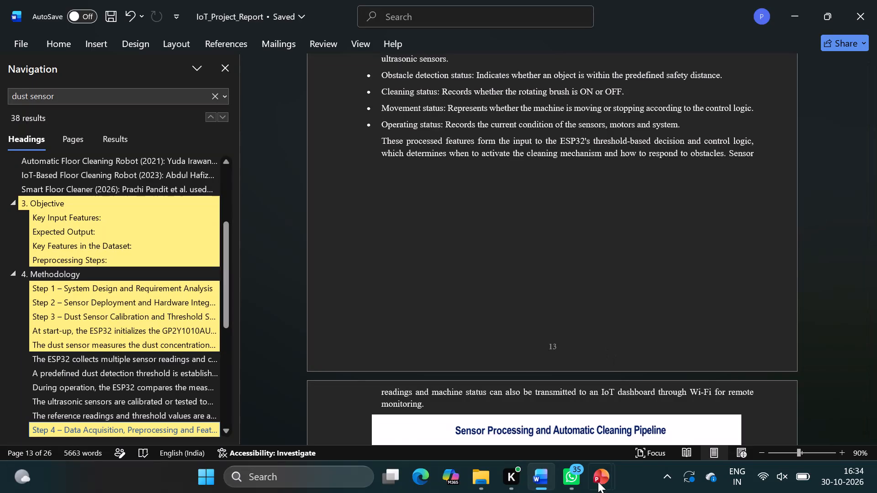
Switch to the final_IOT_ppt2 (1) presentation in PowerPoint and review its slides from Literature Survey through Project Specifications.
{"action": "left_click", "coordinate": [593, 483]}
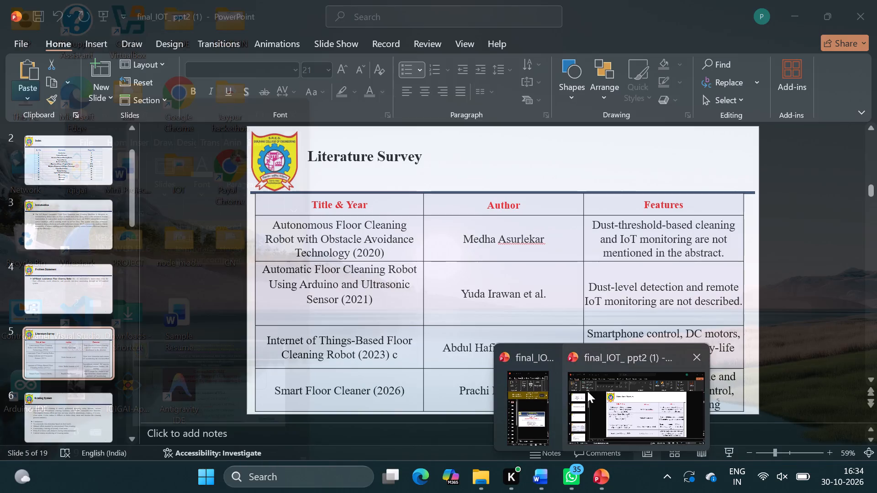
{"action": "left_click", "coordinate": [587, 391]}
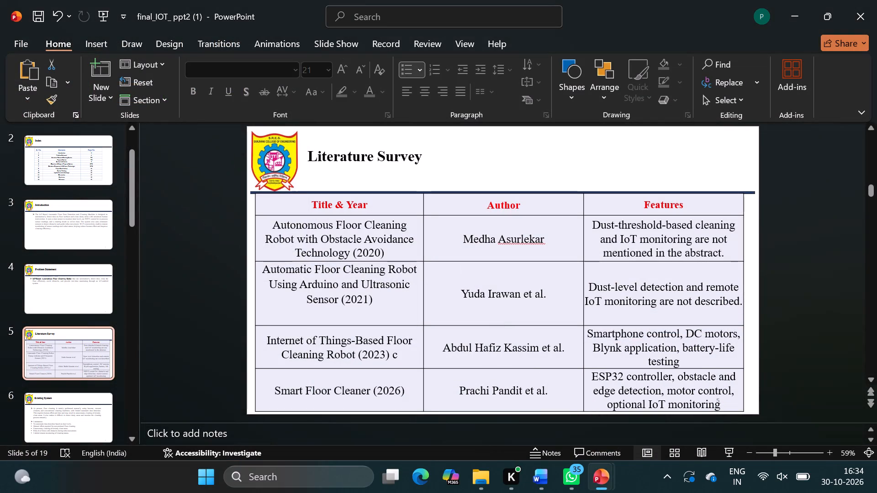
{"action": "key", "text": "Down"}
{"action": "key", "text": "Down"}
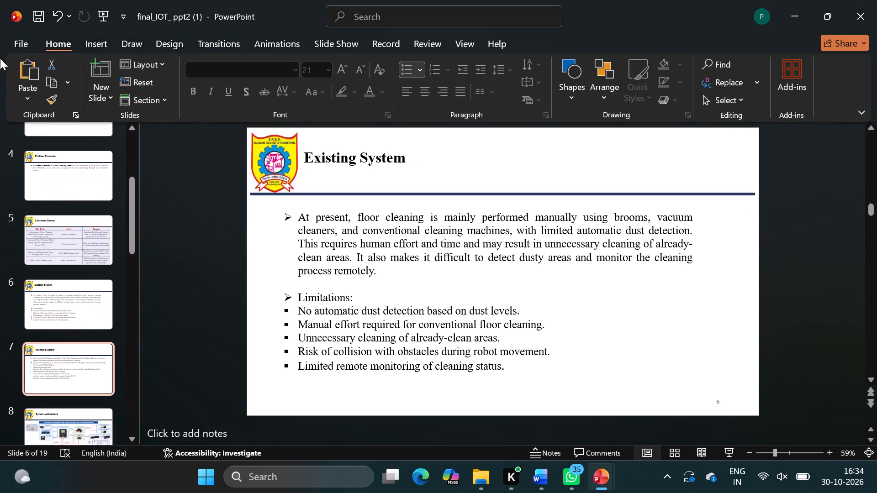
{"action": "key", "text": "Down"}
{"action": "scroll", "coordinate": [0, 58], "scroll_direction": "left", "scroll_amount": 2}
{"action": "key", "text": "Down"}
{"action": "key", "text": "Down"}
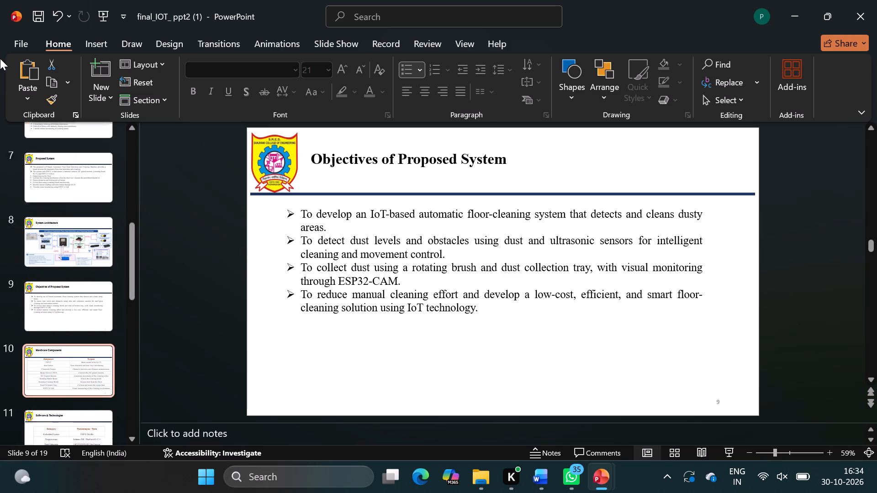
{"action": "key", "text": "Down"}
{"action": "key", "text": "Down"}
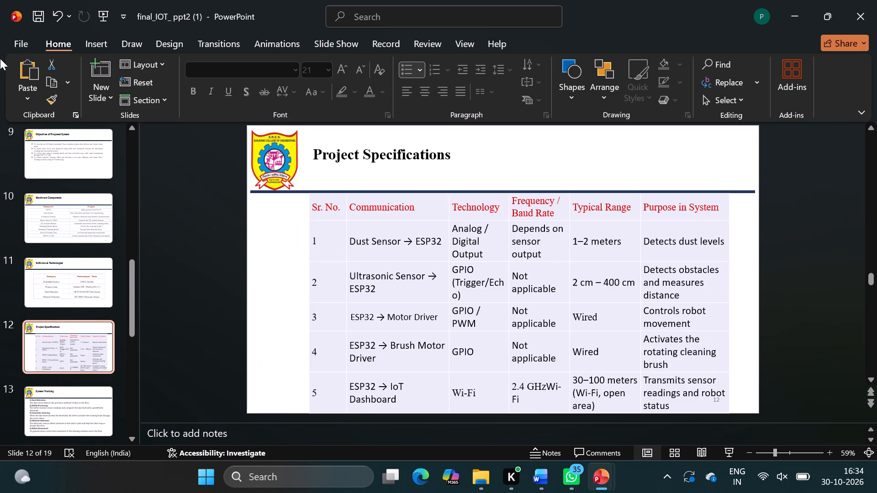
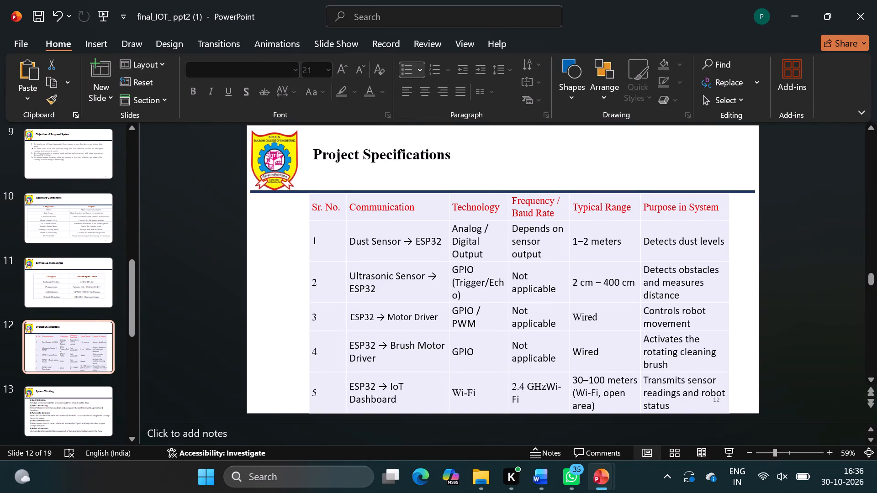
Replace the Dust Sensor row's Frequency / Baud Rate entry in the Project Specifications table with "10 ms" and save the presentation.
{"action": "left_click", "coordinate": [547, 250]}
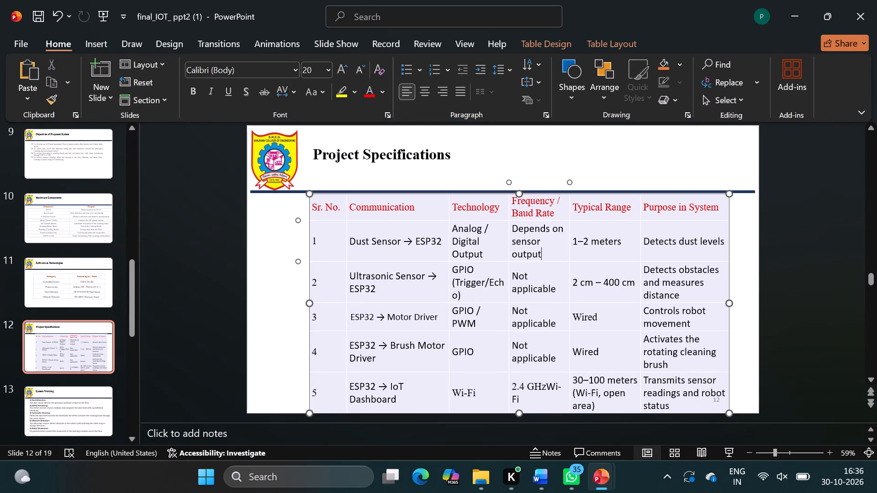
{"action": "key", "text": "BackSpace"}
{"action": "key", "text": "BackSpace"}
{"action": "key", "text": "BackSpace"}
{"action": "key", "text": "BackSpace"}
{"action": "key", "text": "BackSpace"}
{"action": "key", "text": "BackSpace"}
{"action": "key", "text": "BackSpace"}
{"action": "key", "text": "BackSpace"}
{"action": "key", "text": "BackSpace"}
{"action": "key", "text": "BackSpace"}
{"action": "key", "text": "BackSpace"}
{"action": "key", "text": "BackSpace"}
{"action": "key", "text": "BackSpace"}
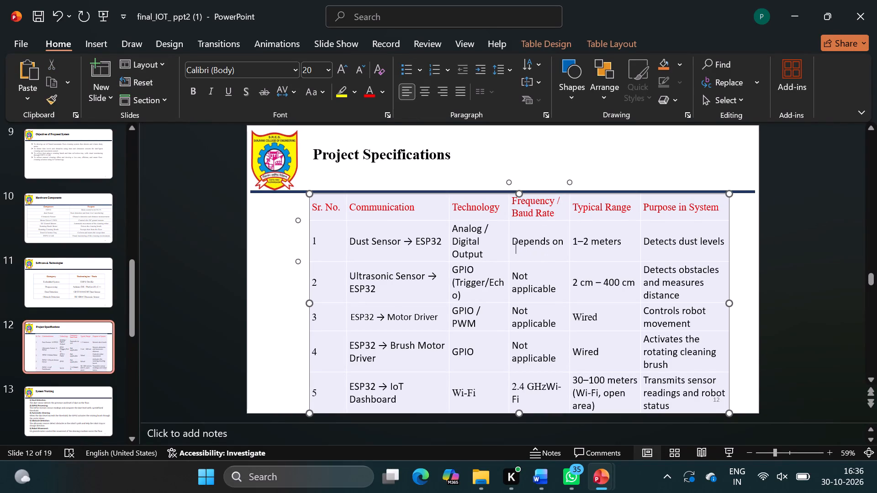
{"action": "key", "text": "BackSpace"}
{"action": "key", "text": "BackSpace"}
{"action": "key", "text": "BackSpace"}
{"action": "key", "text": "BackSpace"}
{"action": "key", "text": "BackSpace"}
{"action": "key", "text": "BackSpace"}
{"action": "key", "text": "BackSpace"}
{"action": "key", "text": "BackSpace"}
{"action": "key", "text": "BackSpace"}
{"action": "key", "text": "BackSpace"}
{"action": "key", "text": "BackSpace"}
{"action": "type", "text": "10"}
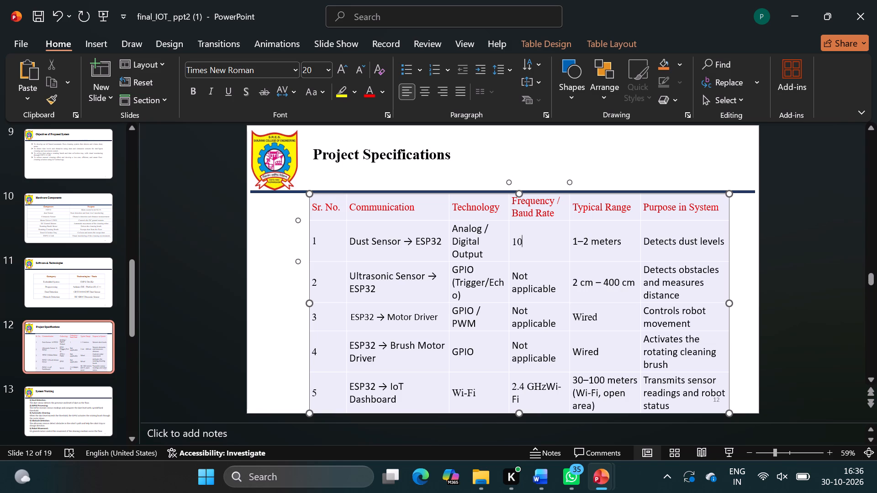
{"action": "key", "text": "space"}
{"action": "type", "text": "m"}
{"action": "key", "text": "s"}
{"action": "key", "text": "ctrl+s"}
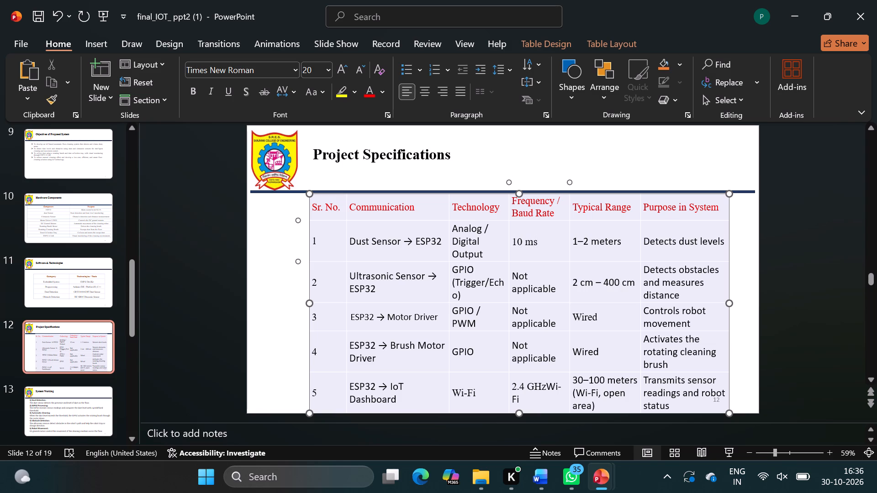
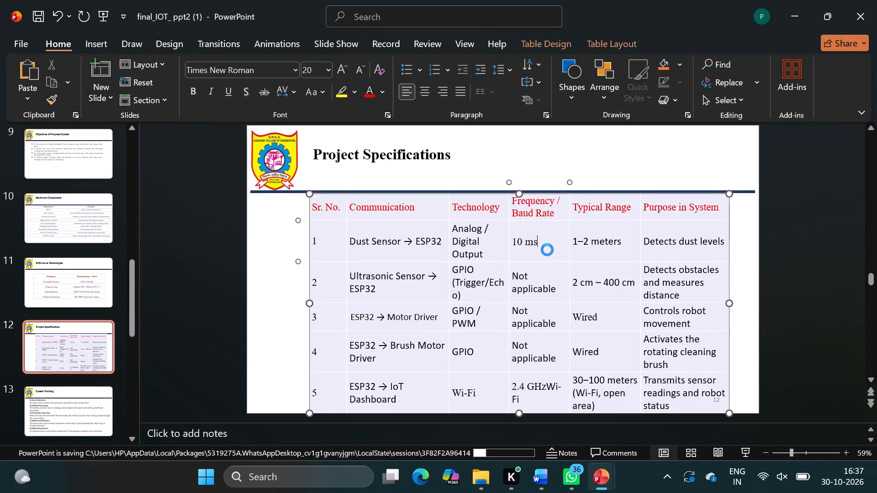
Leave the Project Specifications table and save the presentation again.
{"action": "key", "text": "ctrl+s"}
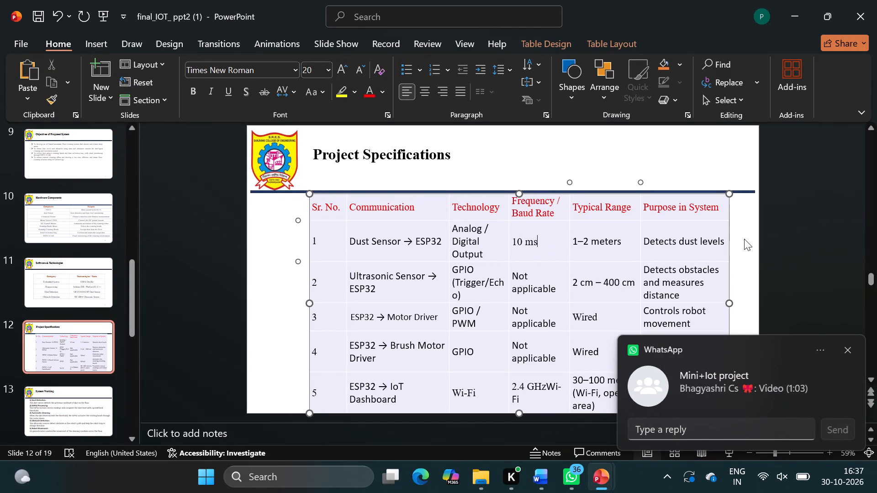
{"action": "left_click", "coordinate": [837, 215]}
{"action": "key", "text": "ctrl+s"}
{"action": "key", "text": "ctrl+s"}
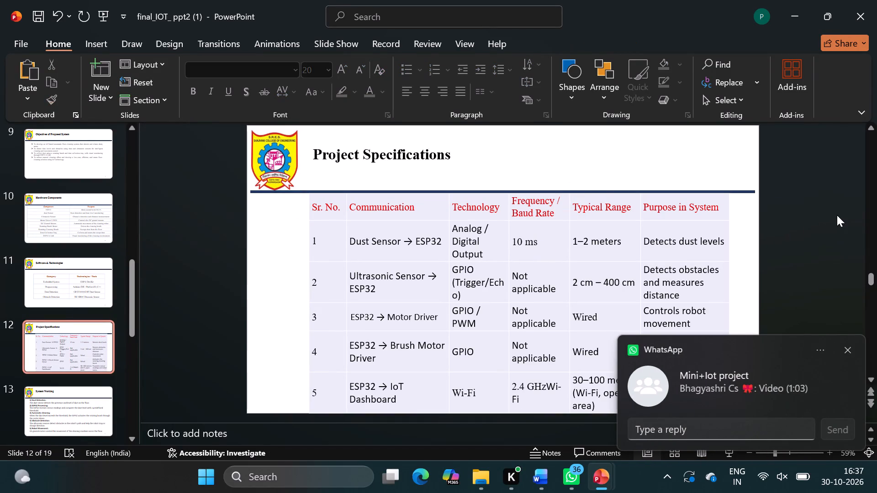
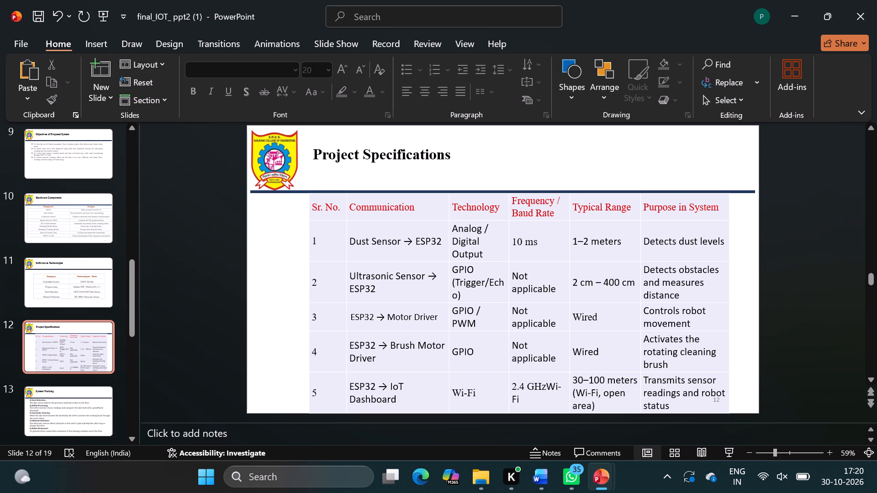
Save the final_IOT_ ppt2 (1) presentation and close it.
{"action": "key", "text": "ctrl+s"}
{"action": "key", "text": "ctrl+s"}
{"action": "left_click", "coordinate": [874, 0]}
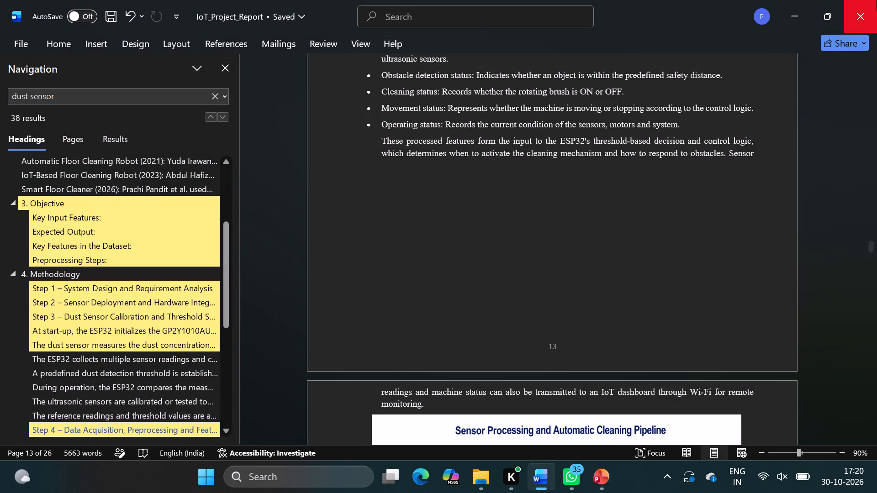
Save the IoT_Project_Report document in Word.
{"action": "key", "text": "ctrl+s"}
{"action": "key", "text": "ctrl+s"}
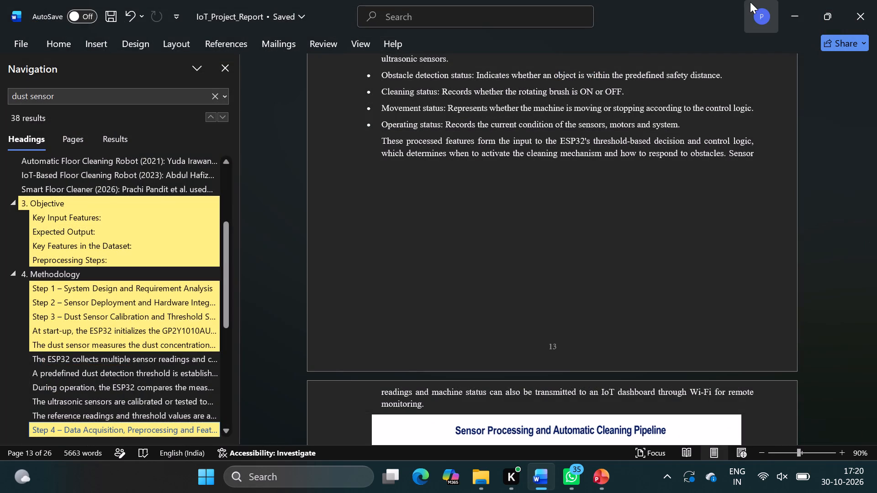
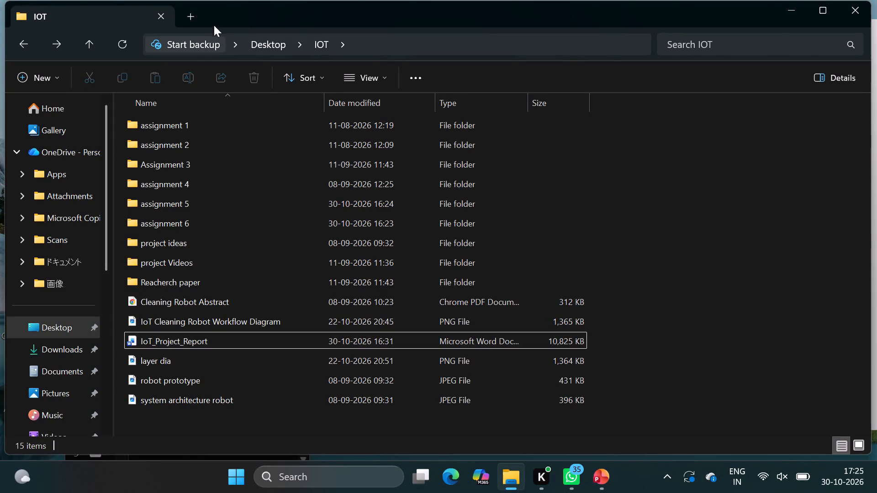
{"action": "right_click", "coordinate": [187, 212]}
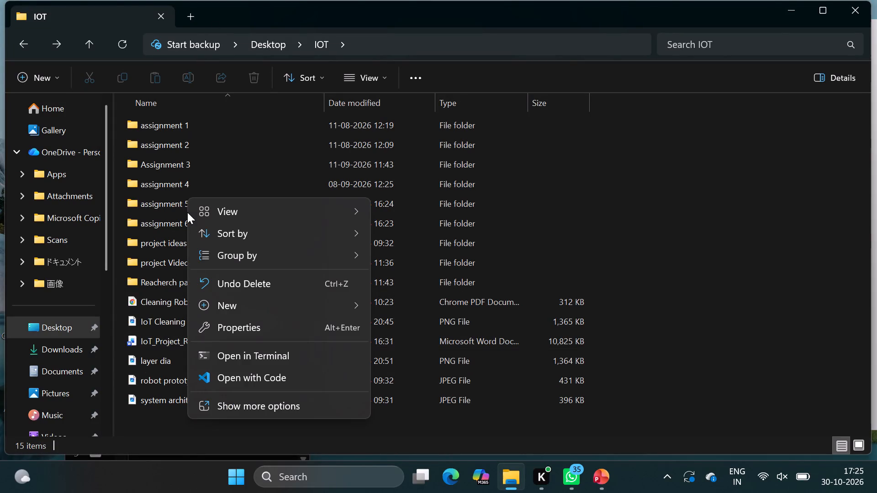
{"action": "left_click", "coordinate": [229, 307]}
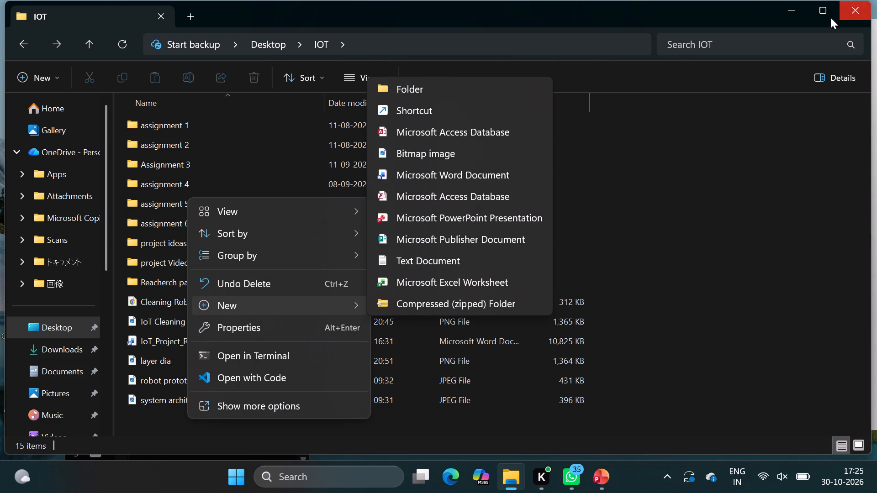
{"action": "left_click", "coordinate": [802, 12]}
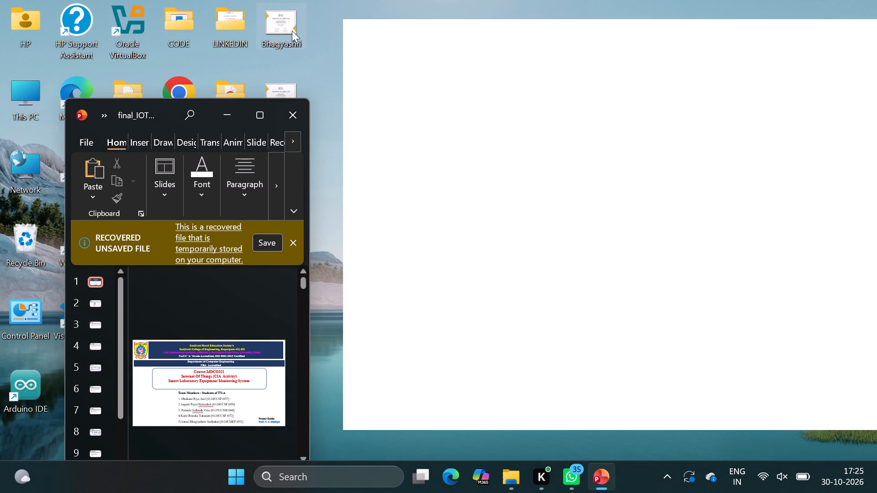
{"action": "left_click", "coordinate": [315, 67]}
Close the recovered final_IOT_ ppt2 presentation, choosing to save its changes, and select the Desktop as the save location.
{"action": "left_click", "coordinate": [286, 114]}
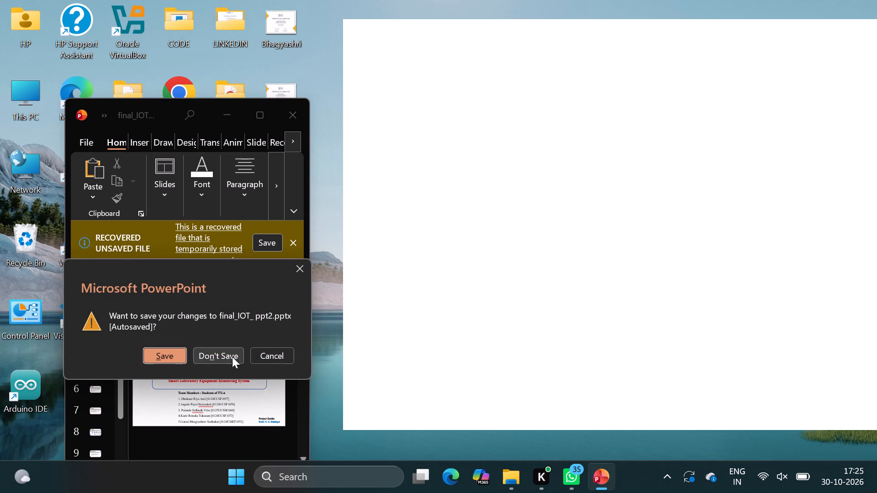
{"action": "left_click", "coordinate": [173, 358]}
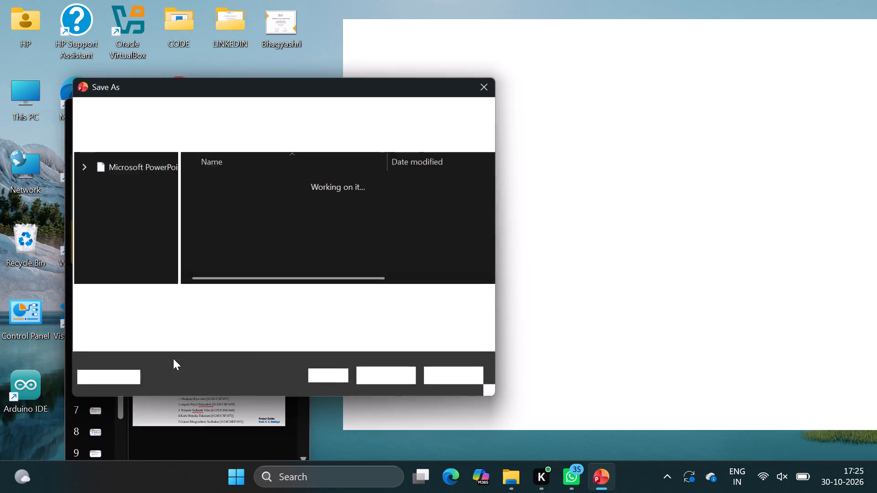
{"action": "scroll", "coordinate": [131, 257], "scroll_direction": "up", "scroll_amount": 5}
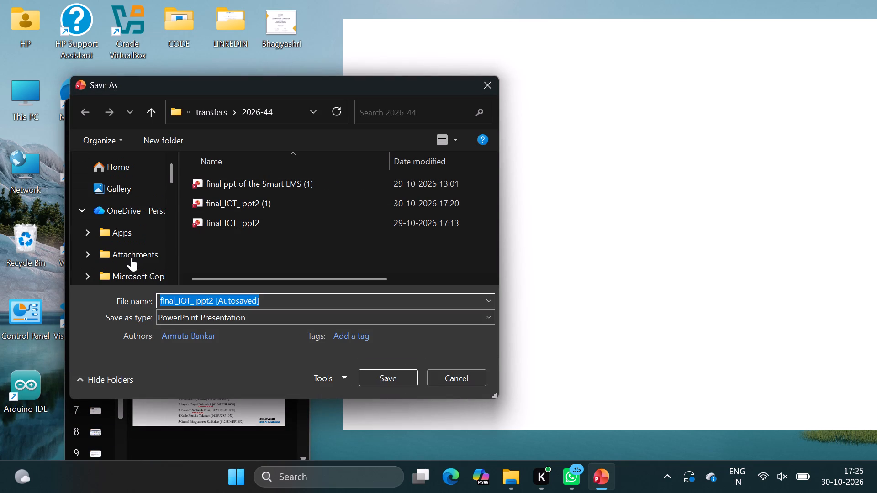
{"action": "scroll", "coordinate": [136, 266], "scroll_direction": "down", "scroll_amount": 1}
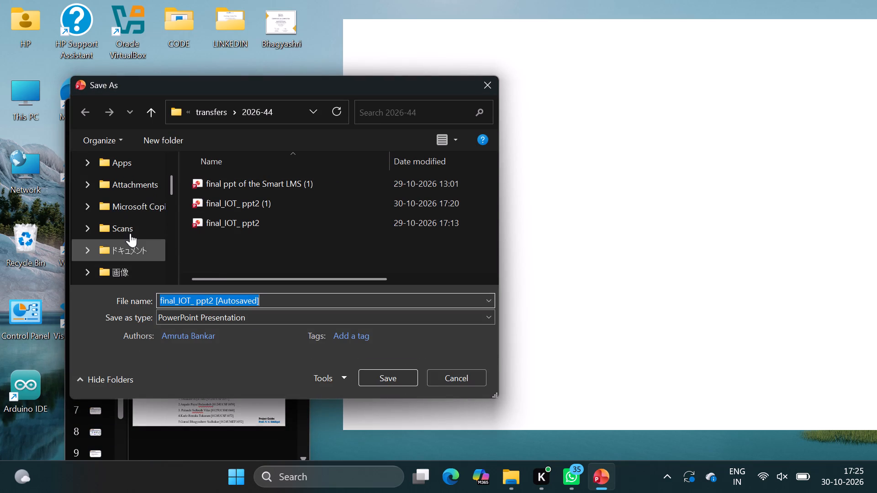
{"action": "scroll", "coordinate": [131, 232], "scroll_direction": "down", "scroll_amount": 1}
{"action": "left_click", "coordinate": [121, 179]}
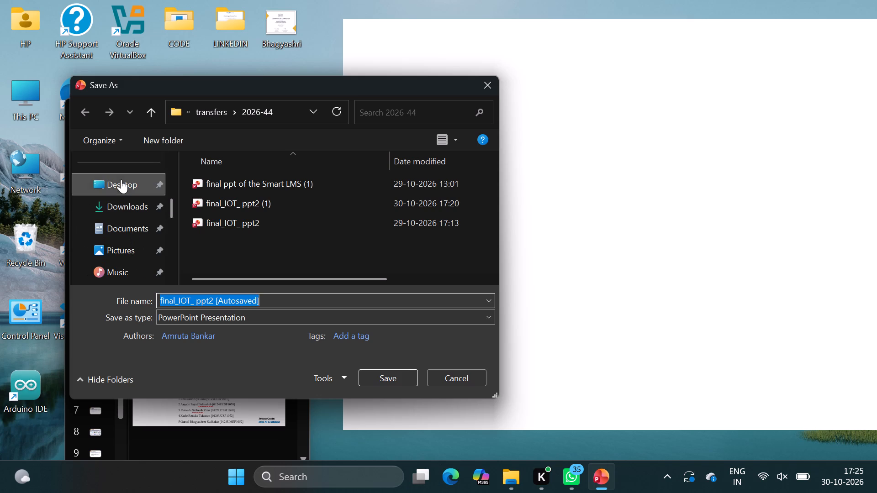